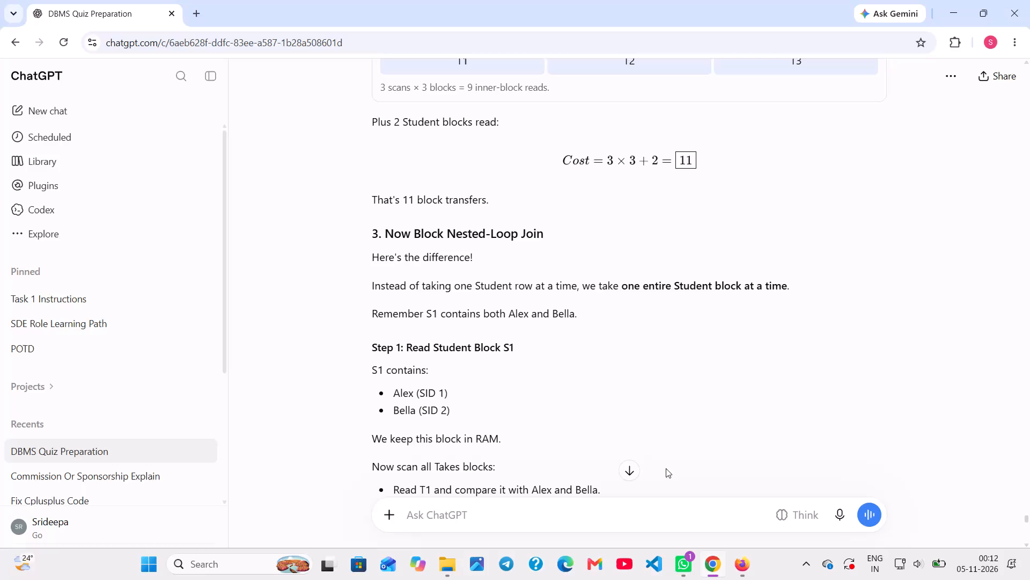
Search Google for "nitrr logo" in a new browser tab.
{"action": "left_click", "coordinate": [198, 10]}
{"action": "left_click", "coordinate": [373, 266]}
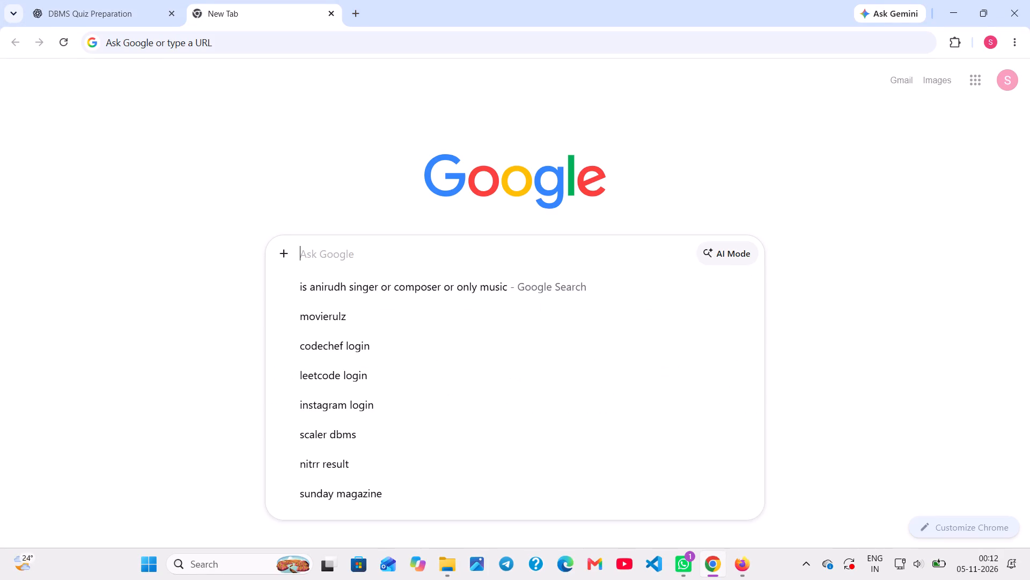
{"action": "type", "text": "nitrr"}
{"action": "key", "text": "space"}
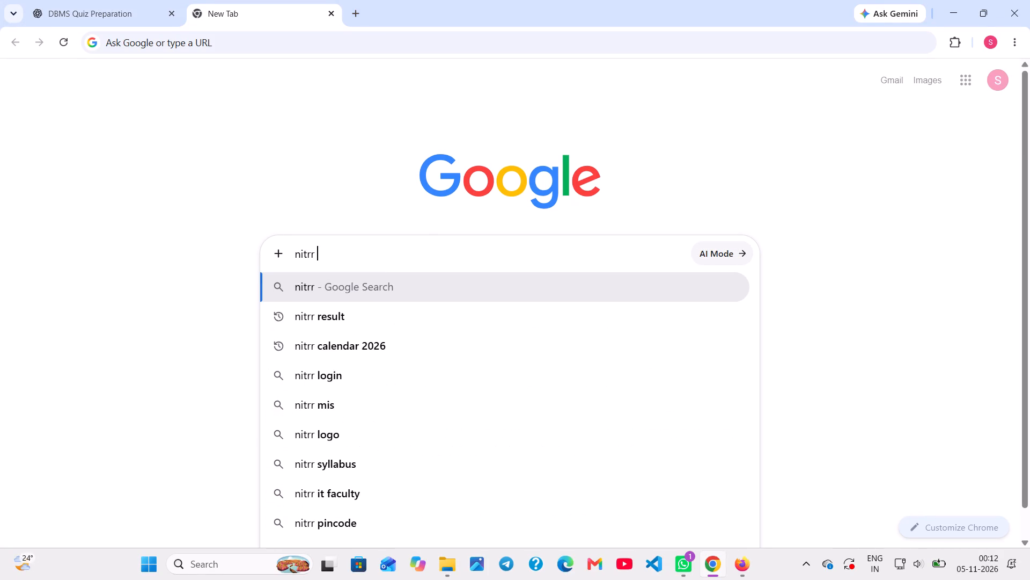
{"action": "type", "text": "logo"}
{"action": "key", "text": "Return"}
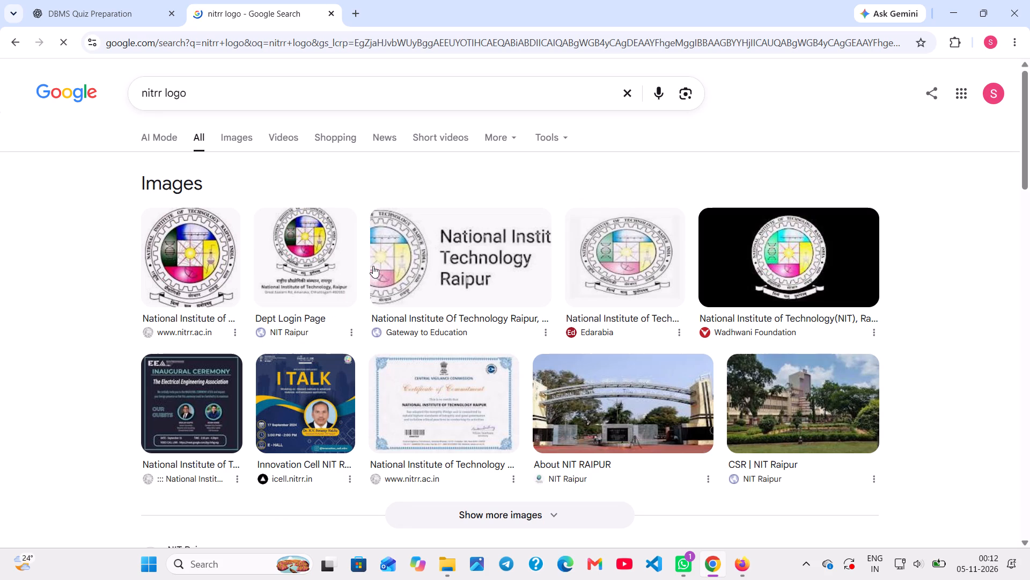
{"action": "left_click", "coordinate": [189, 264]}
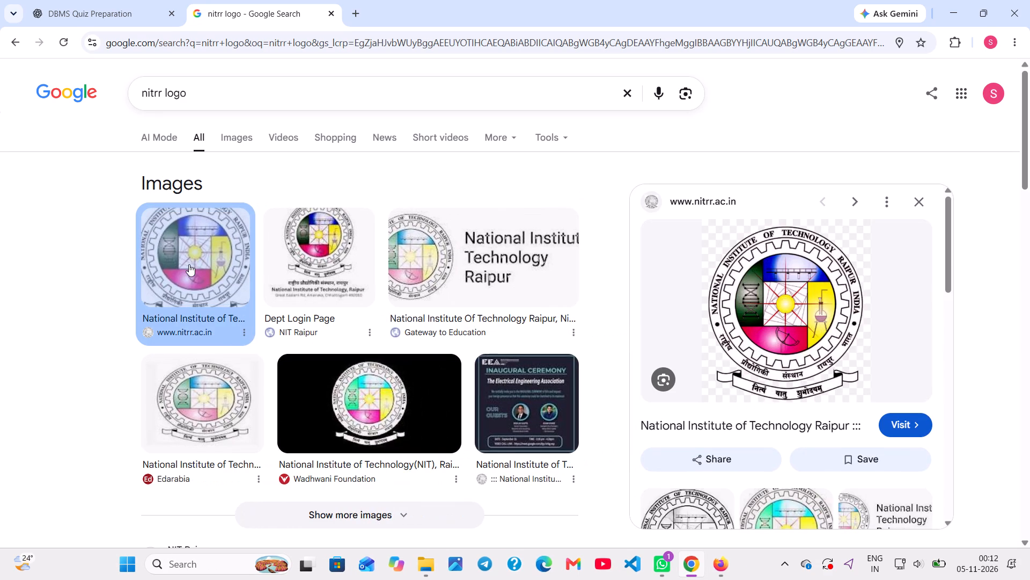
{"action": "left_click", "coordinate": [840, 343]}
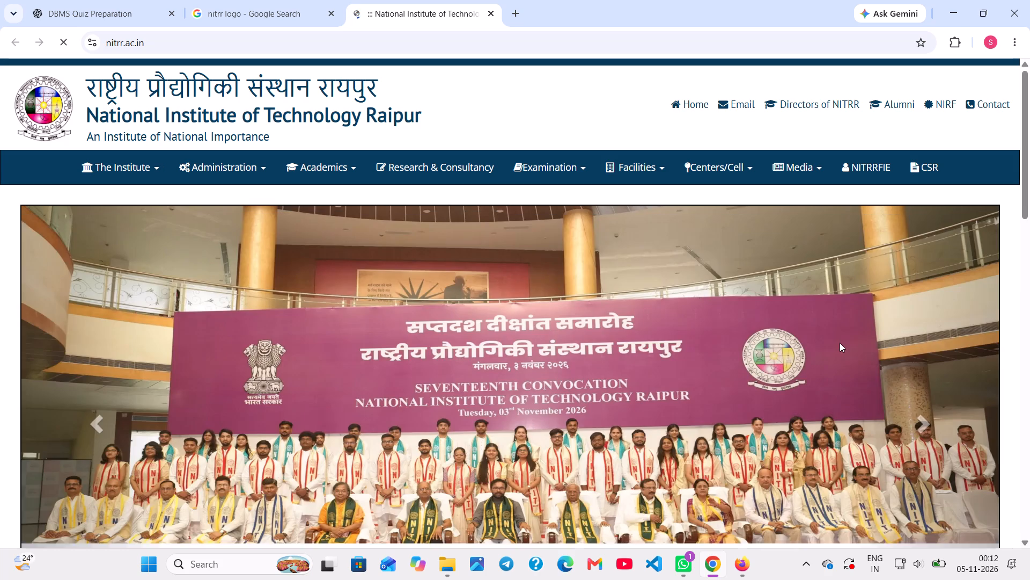
Look through the National Institute of Technology Raipur home page down to its Important Links and Academics sections.
{"action": "scroll", "coordinate": [840, 343], "scroll_direction": "down", "scroll_amount": 3}
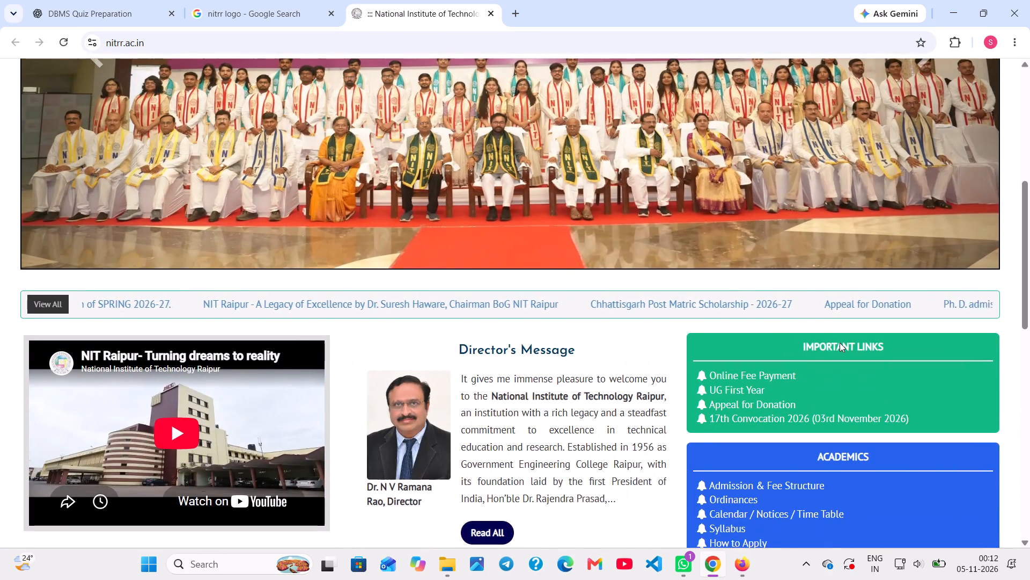
{"action": "scroll", "coordinate": [840, 343], "scroll_direction": "up", "scroll_amount": 1}
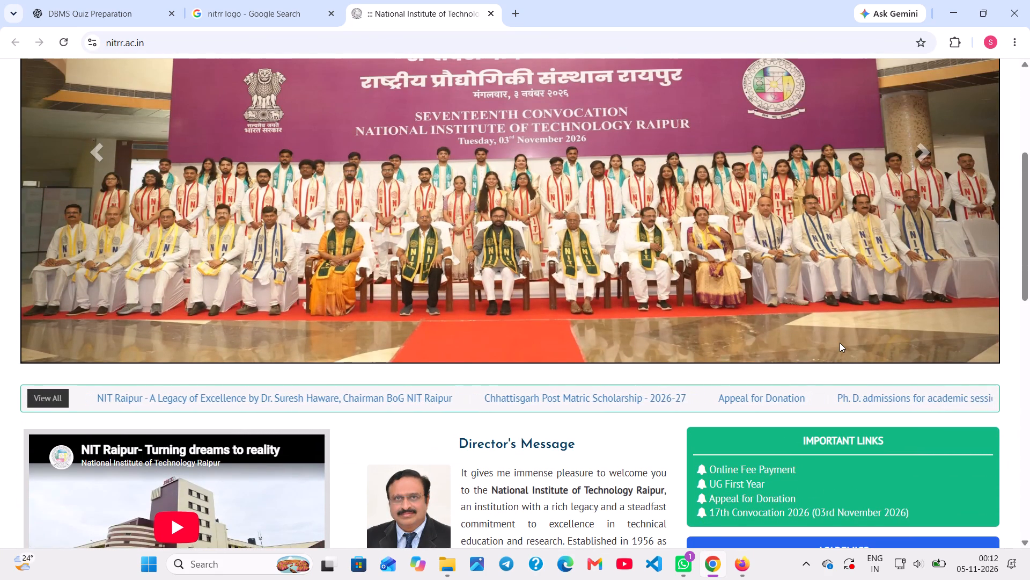
{"action": "scroll", "coordinate": [840, 343], "scroll_direction": "up", "scroll_amount": 5}
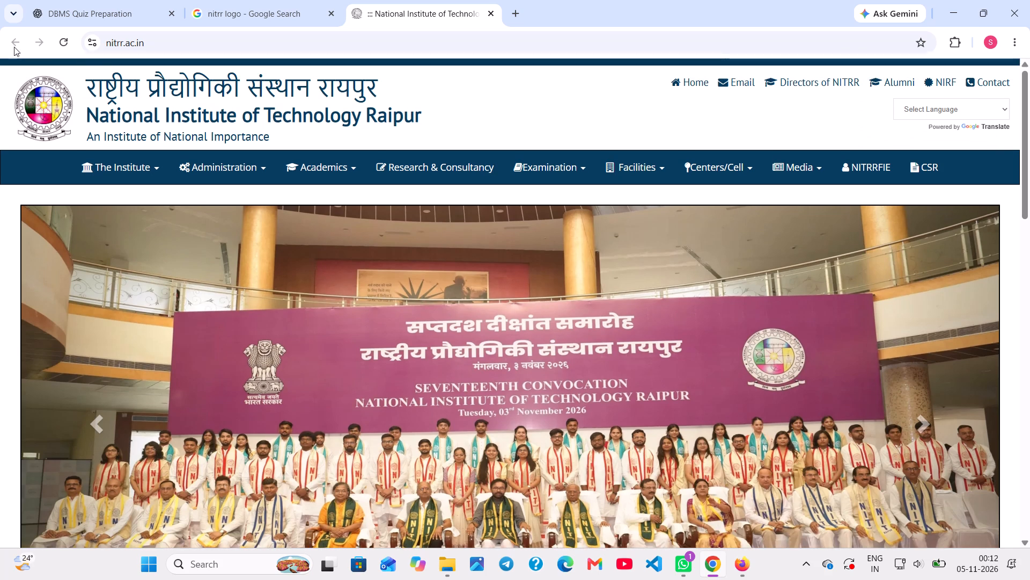
{"action": "left_click", "coordinate": [257, 4]}
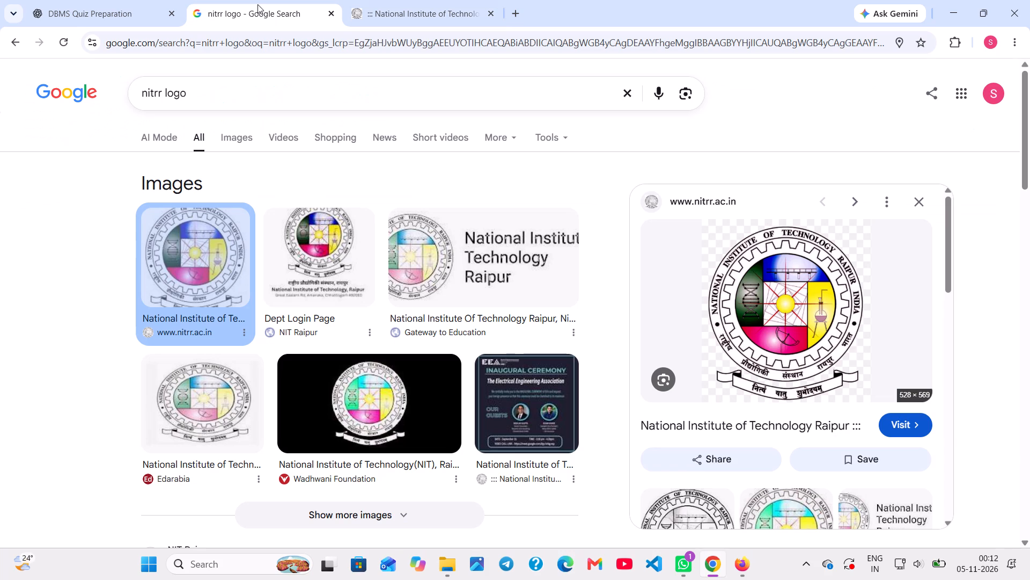
{"action": "left_click", "coordinate": [850, 458]}
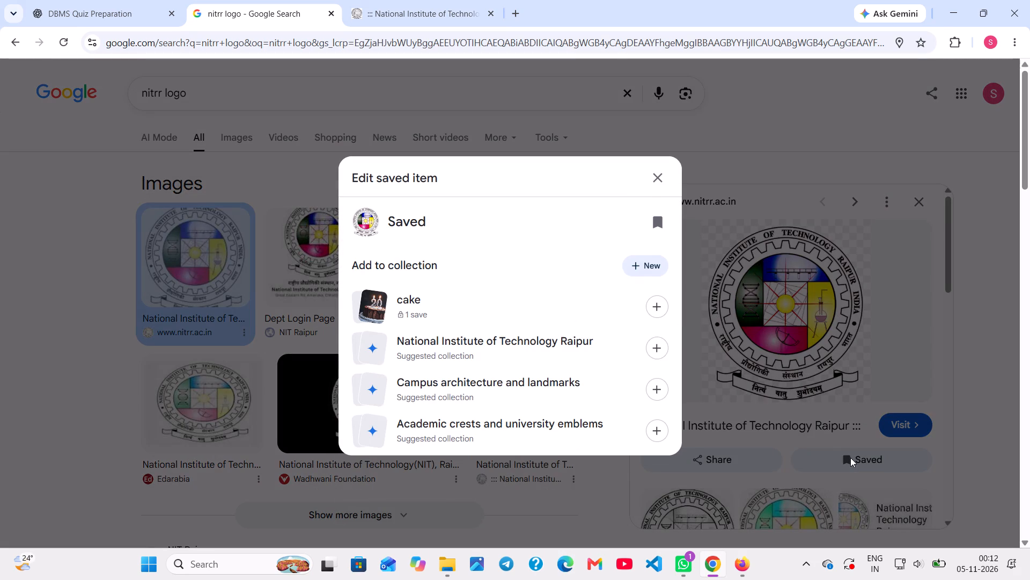
{"action": "left_click", "coordinate": [649, 179]}
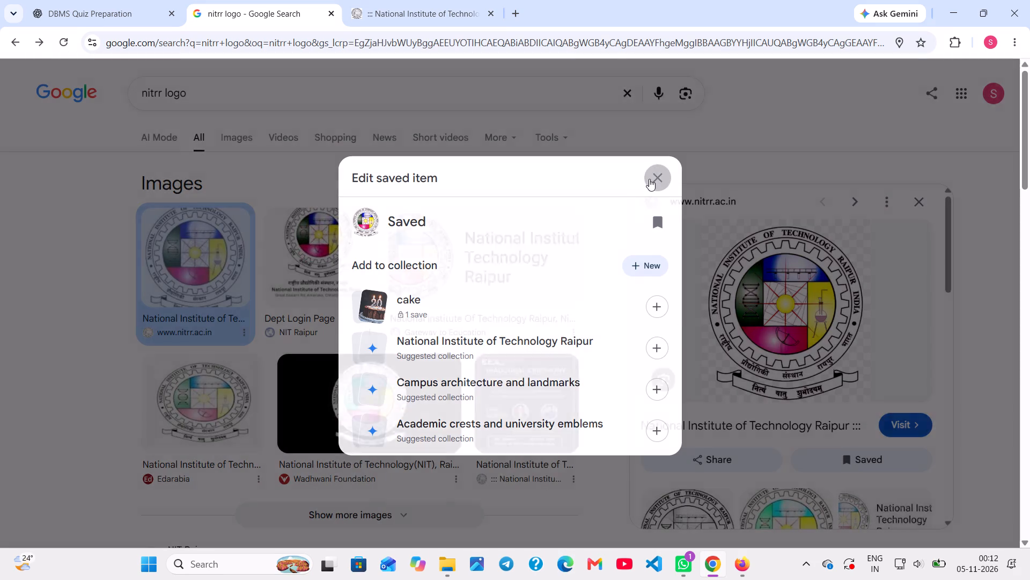
{"action": "left_click", "coordinate": [888, 192]}
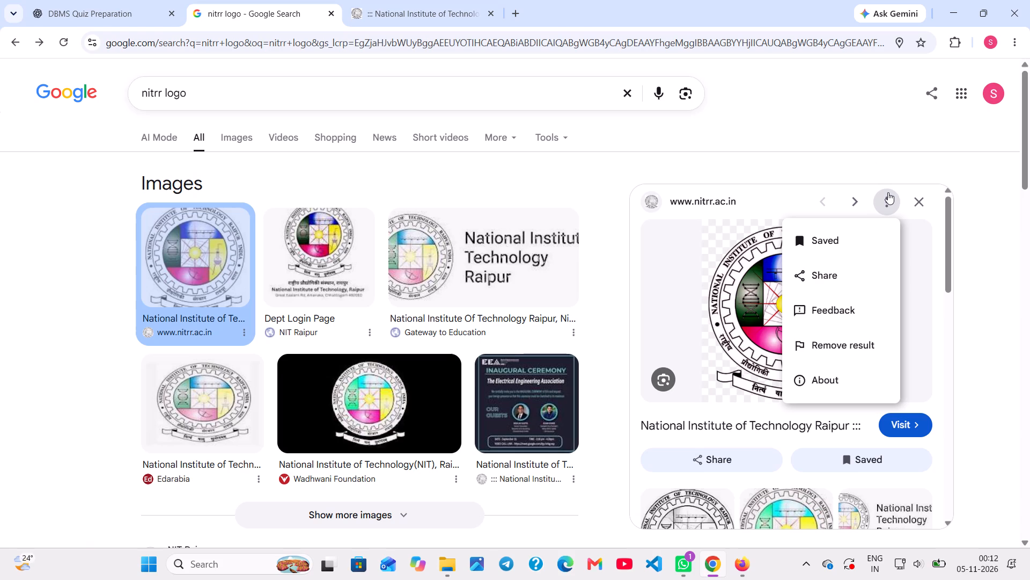
{"action": "left_click", "coordinate": [836, 281]}
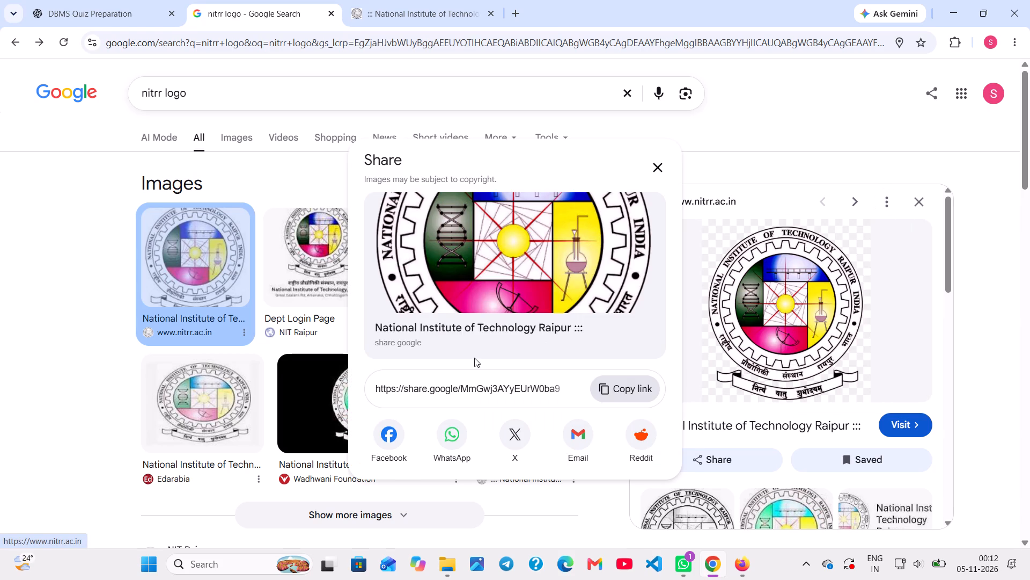
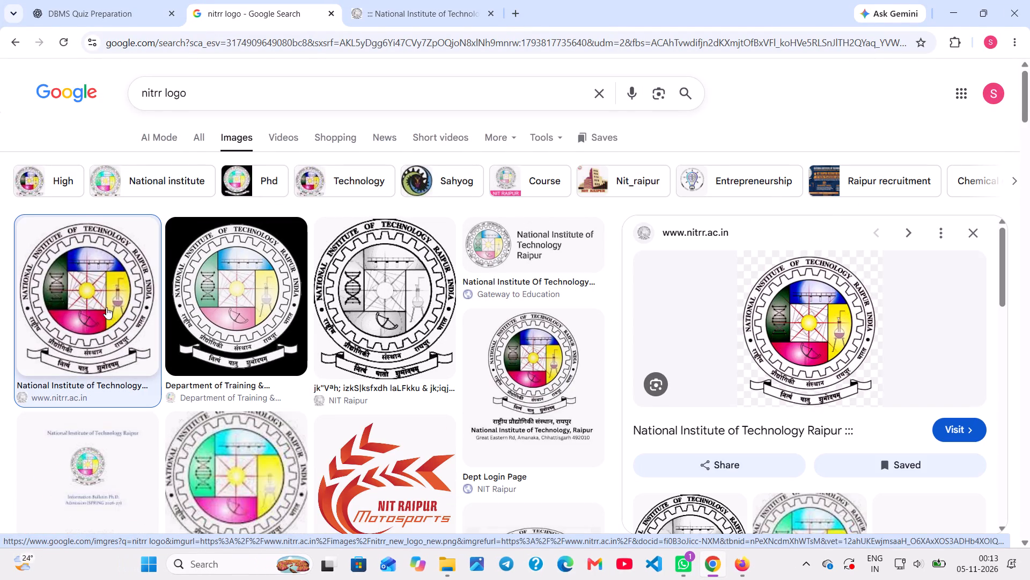
{"action": "scroll", "coordinate": [106, 307], "scroll_direction": "right", "scroll_amount": 2}
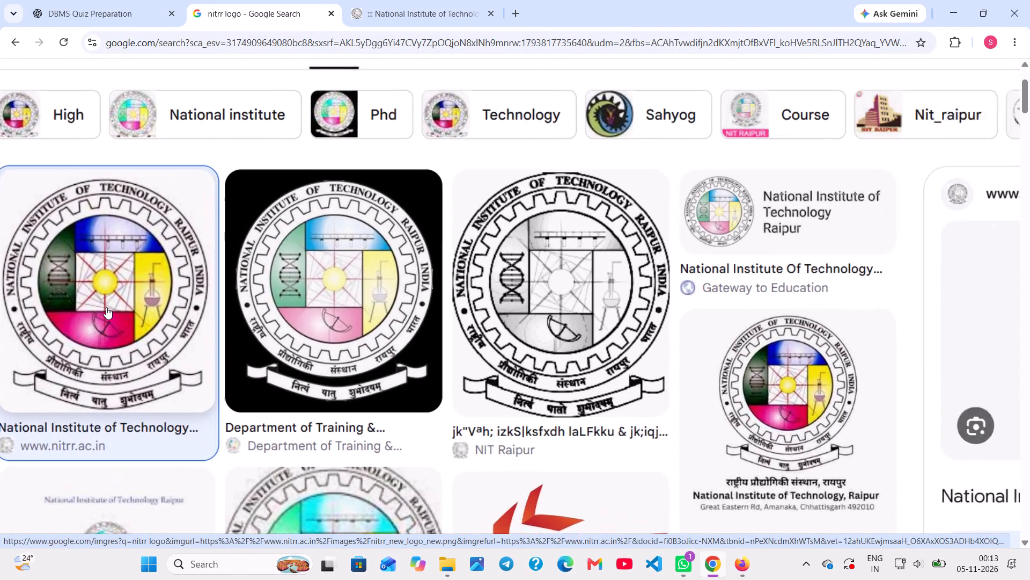
{"action": "right_click", "coordinate": [106, 307]}
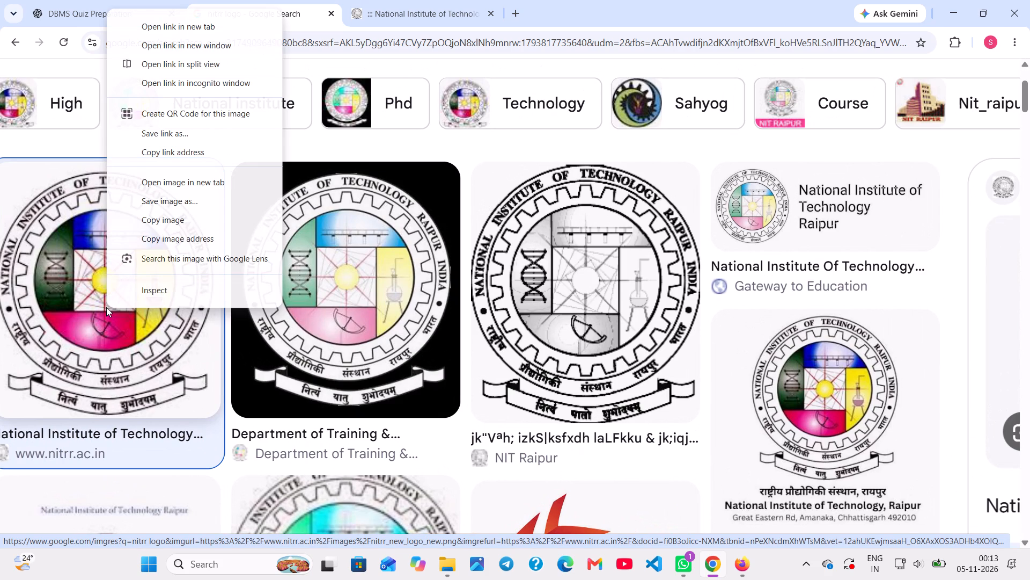
{"action": "left_click", "coordinate": [187, 219]}
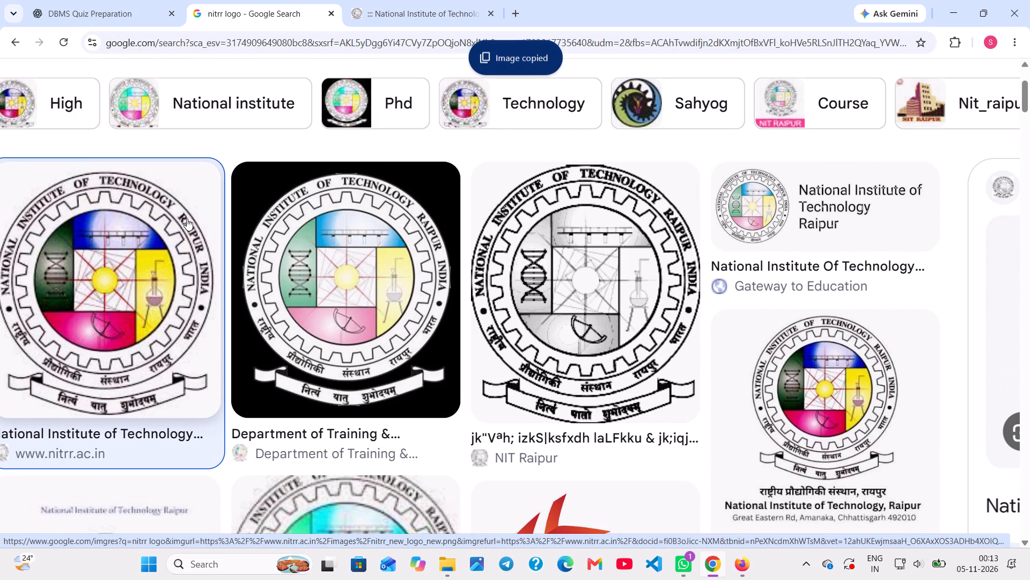
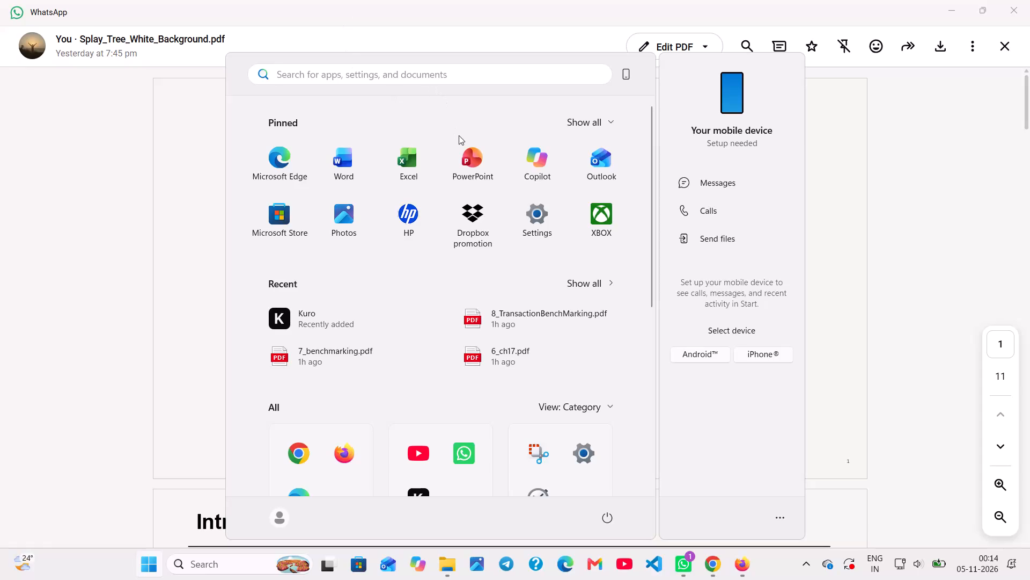
Switch to PowerPoint with the Splay_Tree_White_Background.pptx presentation.
{"action": "left_click", "coordinate": [470, 150]}
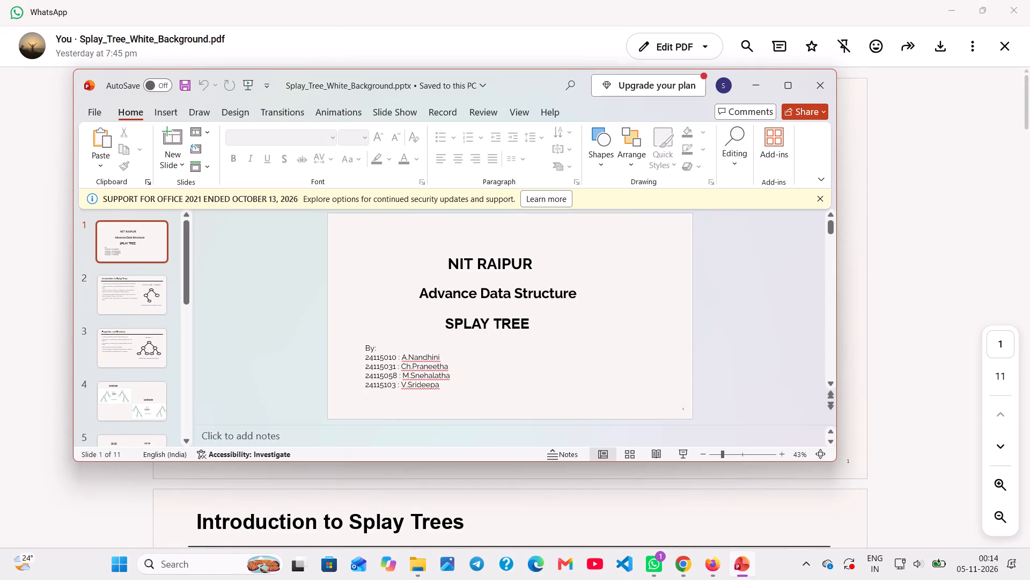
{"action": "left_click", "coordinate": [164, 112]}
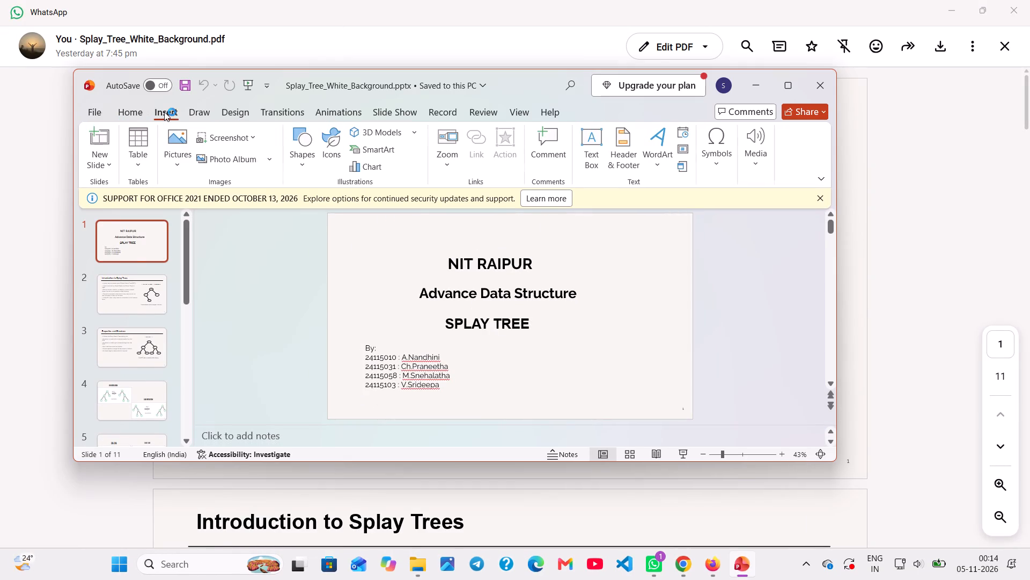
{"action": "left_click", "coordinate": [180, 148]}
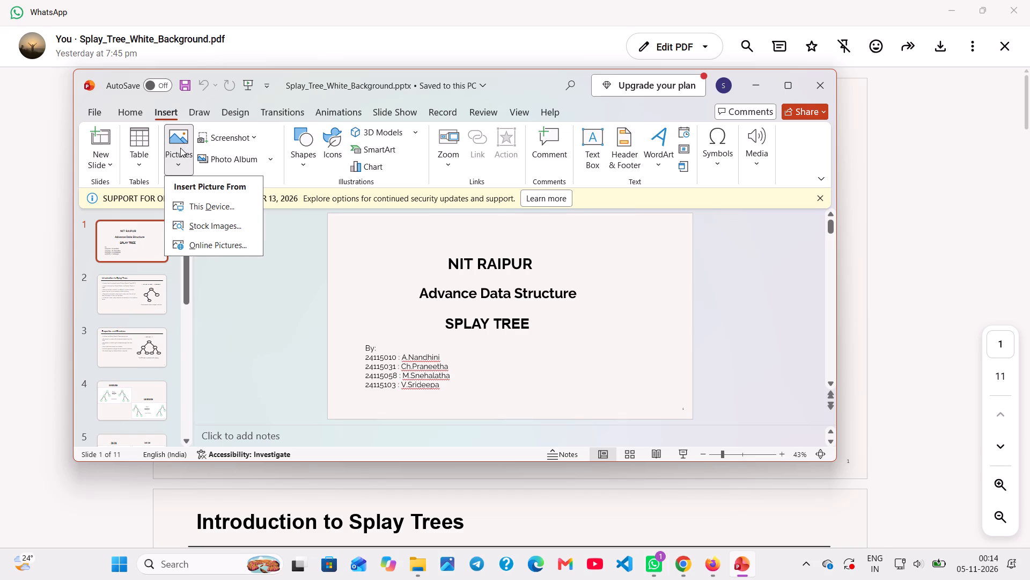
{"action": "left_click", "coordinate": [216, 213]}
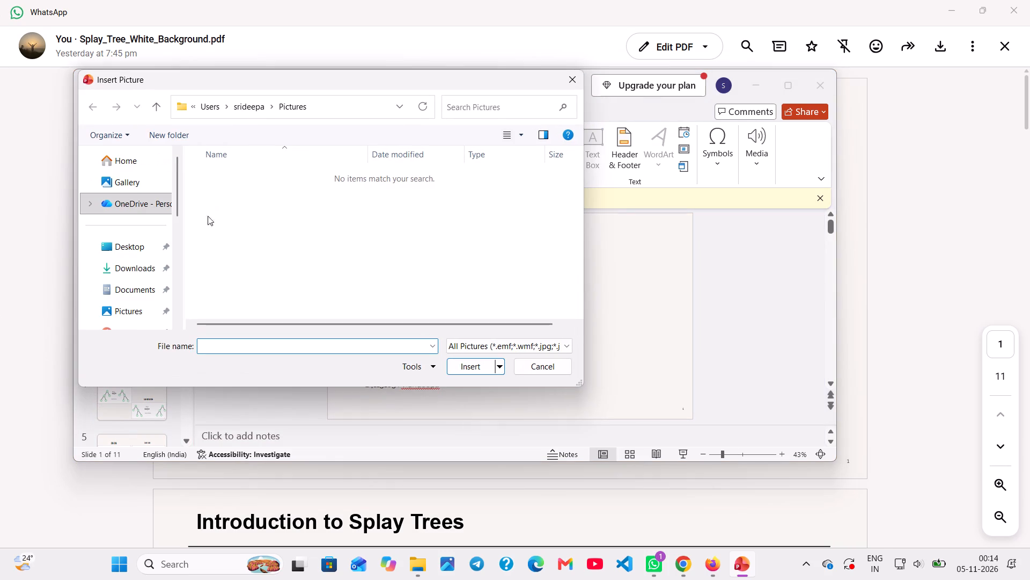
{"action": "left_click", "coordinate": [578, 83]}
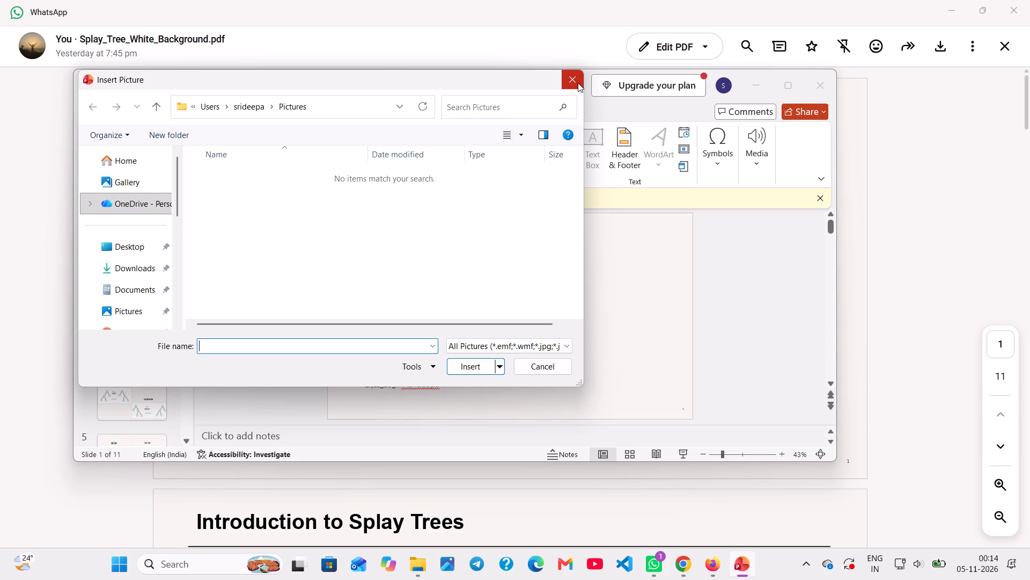
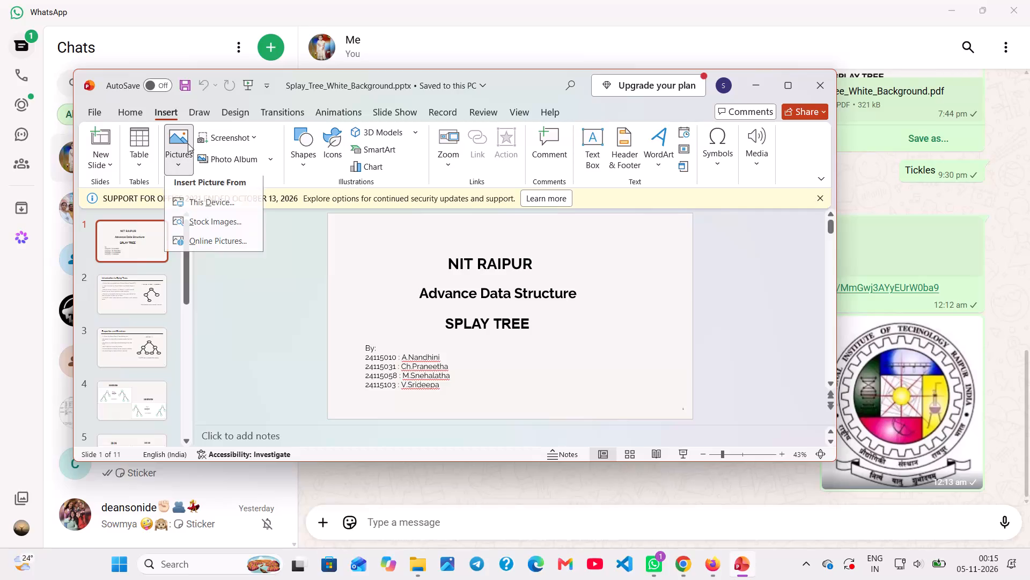
Insert the picture nitrr_logo.jpeg from the Downloads folder onto the title slide.
{"action": "left_click", "coordinate": [199, 201]}
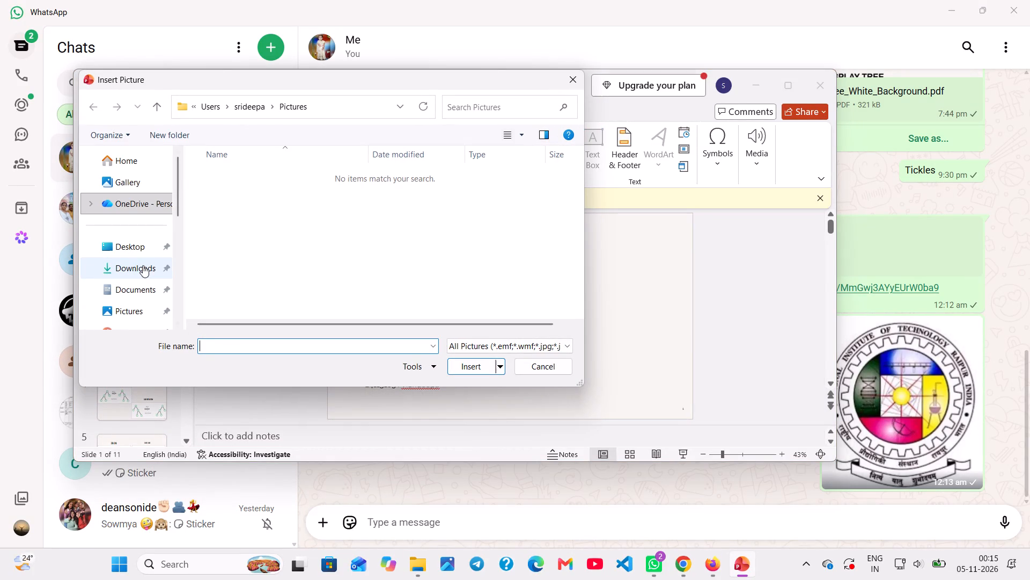
{"action": "left_click", "coordinate": [143, 266]}
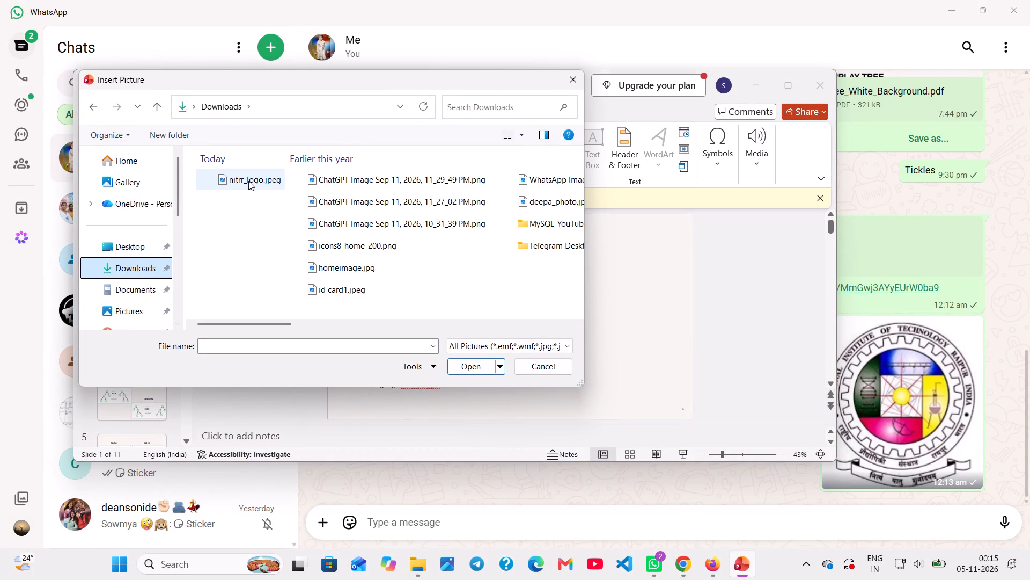
{"action": "left_click", "coordinate": [248, 180]}
{"action": "left_click", "coordinate": [475, 371]}
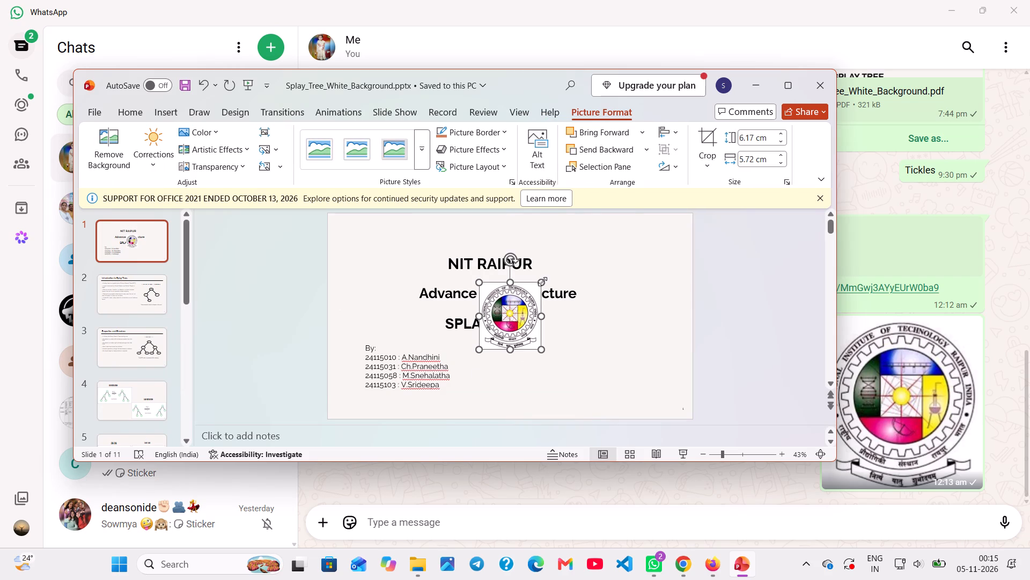
In PowerPoint, resize the NIT Raipur logo on the title slide and place it to the right of the heading text.
{"action": "left_click_drag", "start_coordinate": [542, 281], "coordinate": [608, 270]}
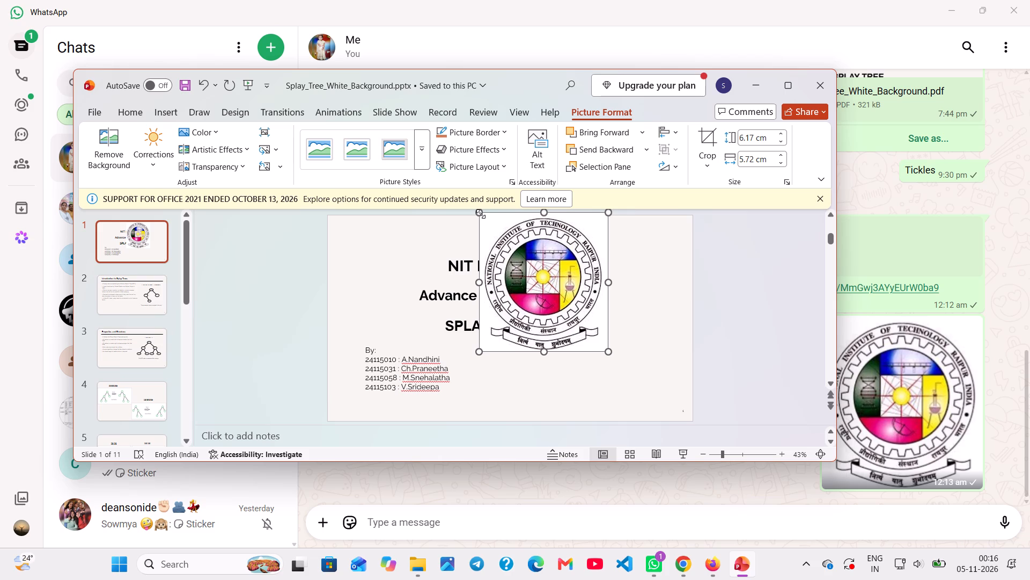
{"action": "left_click", "coordinate": [434, 275]}
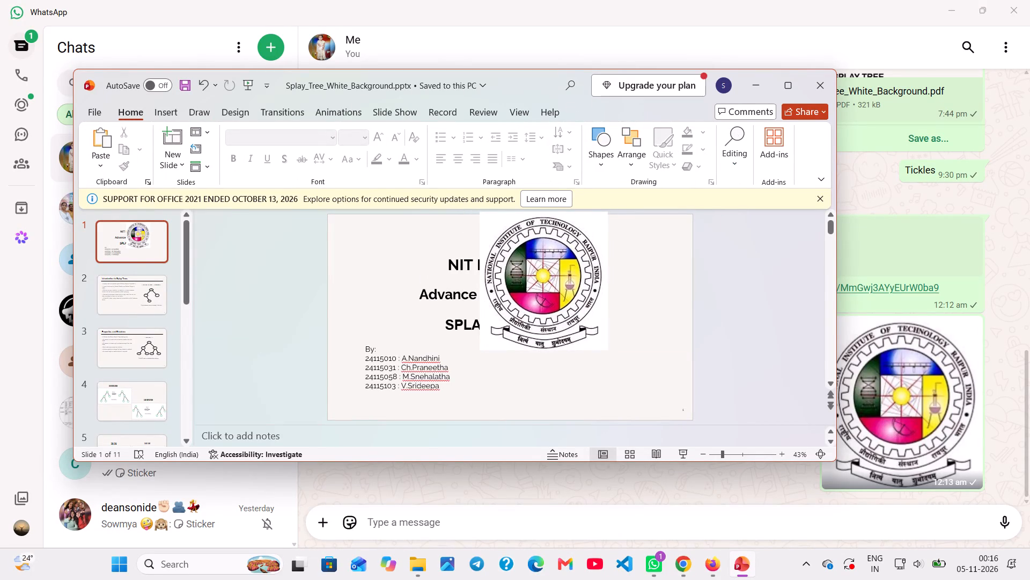
{"action": "left_click", "coordinate": [781, 94]}
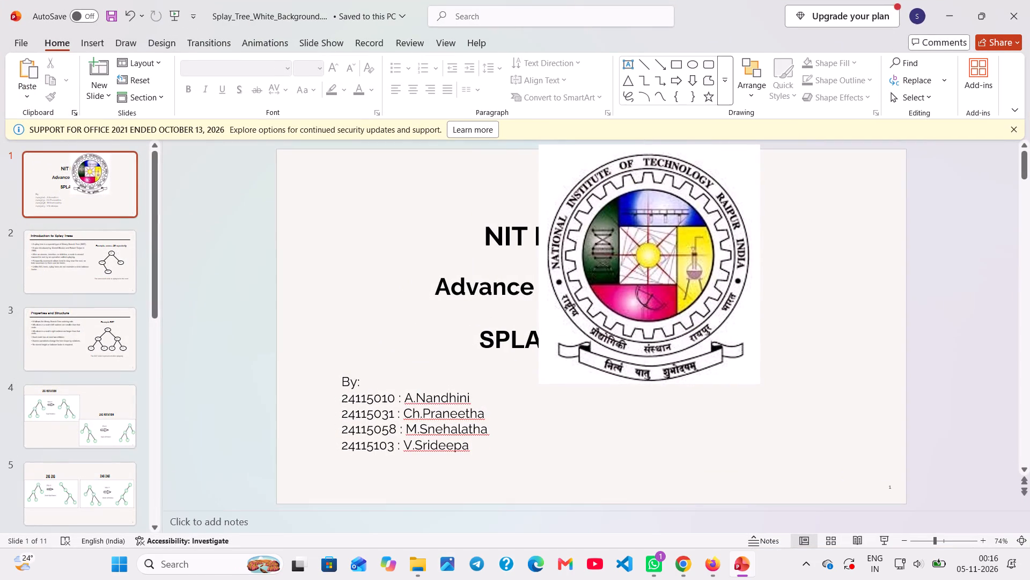
{"action": "left_click_drag", "start_coordinate": [540, 145], "coordinate": [691, 197]}
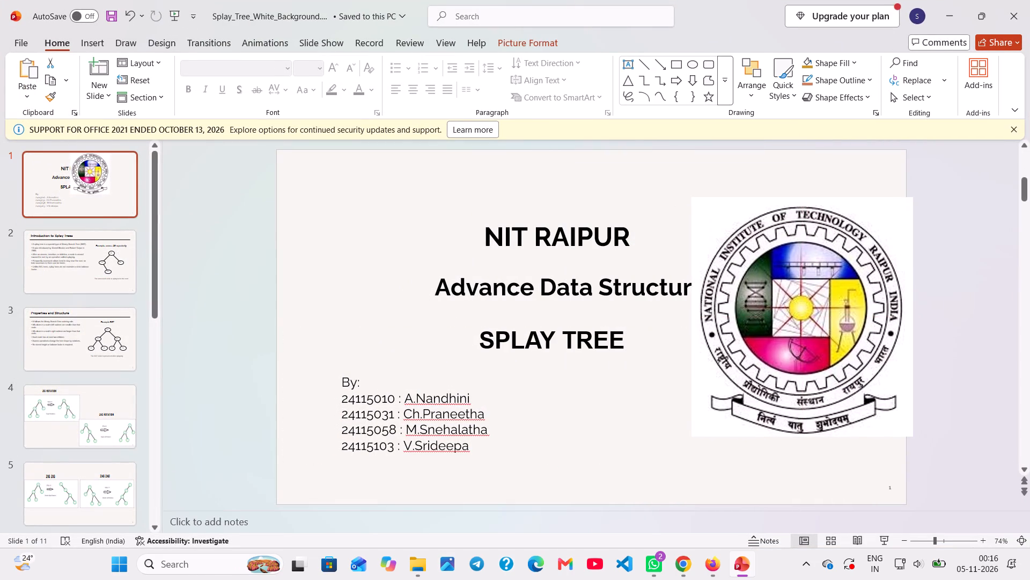
{"action": "left_click_drag", "start_coordinate": [691, 197], "coordinate": [691, 196]}
{"action": "left_click_drag", "start_coordinate": [687, 190], "coordinate": [724, 211]}
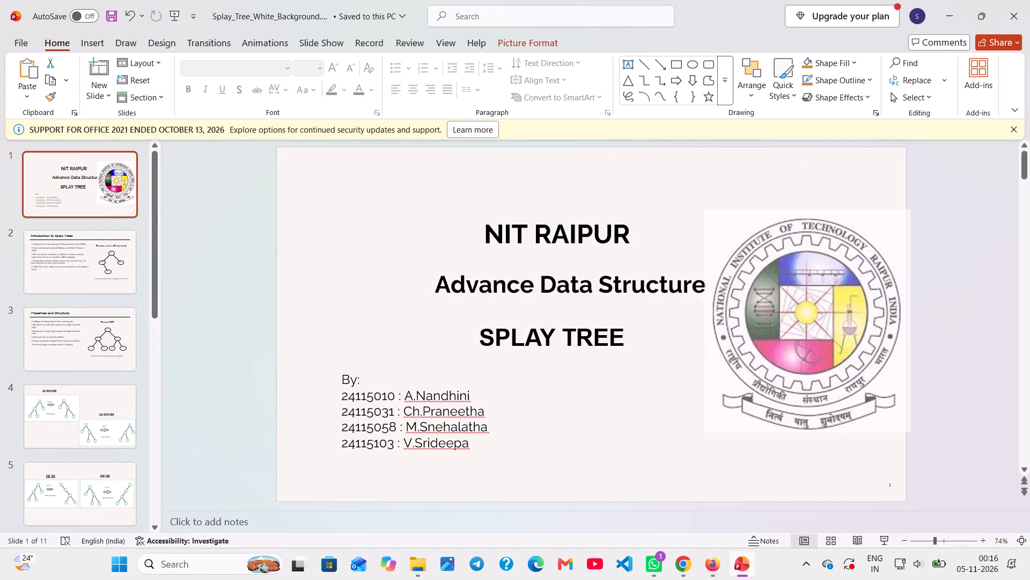
{"action": "left_click_drag", "start_coordinate": [724, 211], "coordinate": [754, 235]}
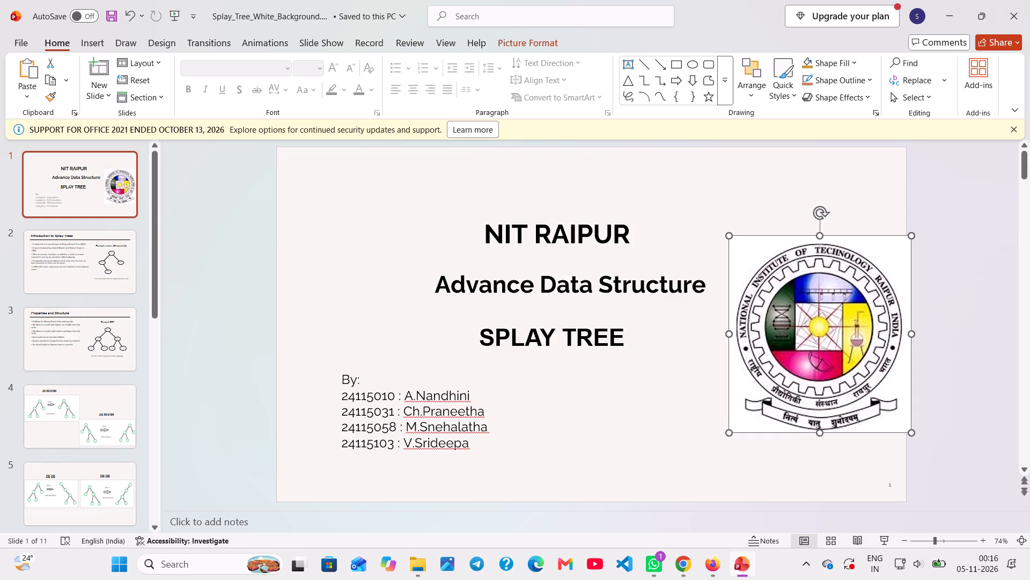
{"action": "left_click_drag", "start_coordinate": [727, 235], "coordinate": [755, 259]}
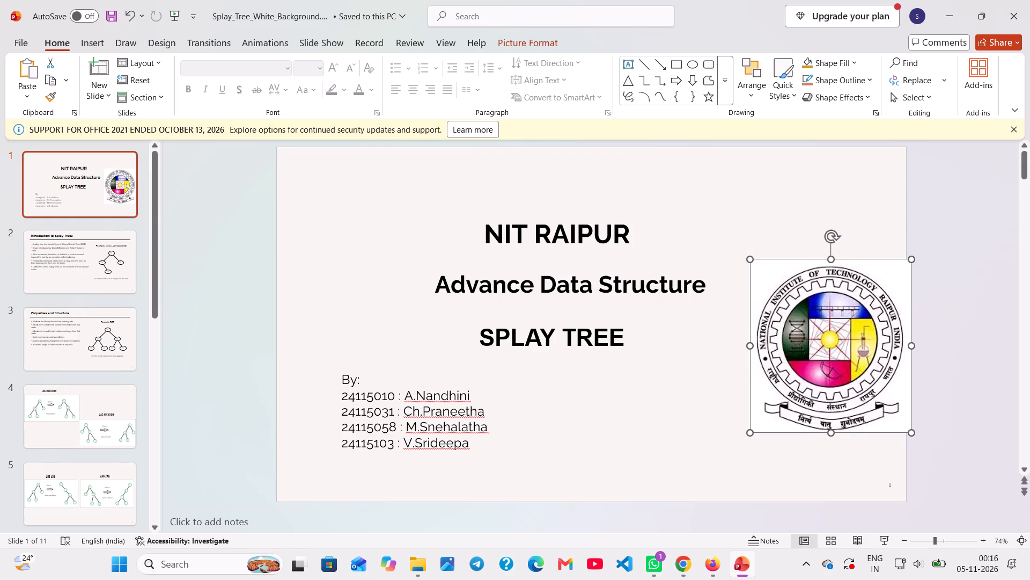
{"action": "left_click_drag", "start_coordinate": [789, 300], "coordinate": [760, 256]}
{"action": "left_click", "coordinate": [743, 229]}
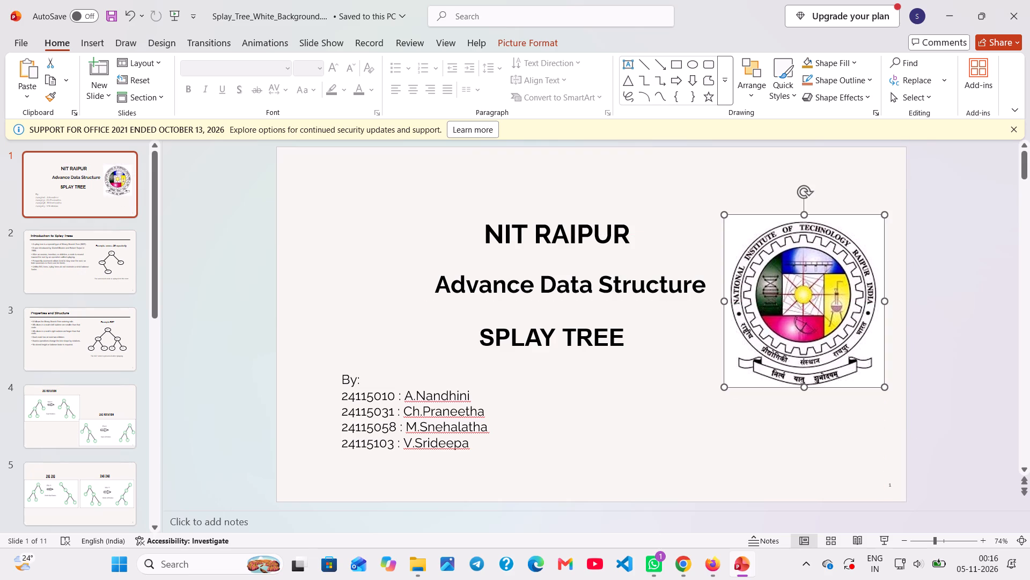
{"action": "right_click", "coordinate": [743, 229]}
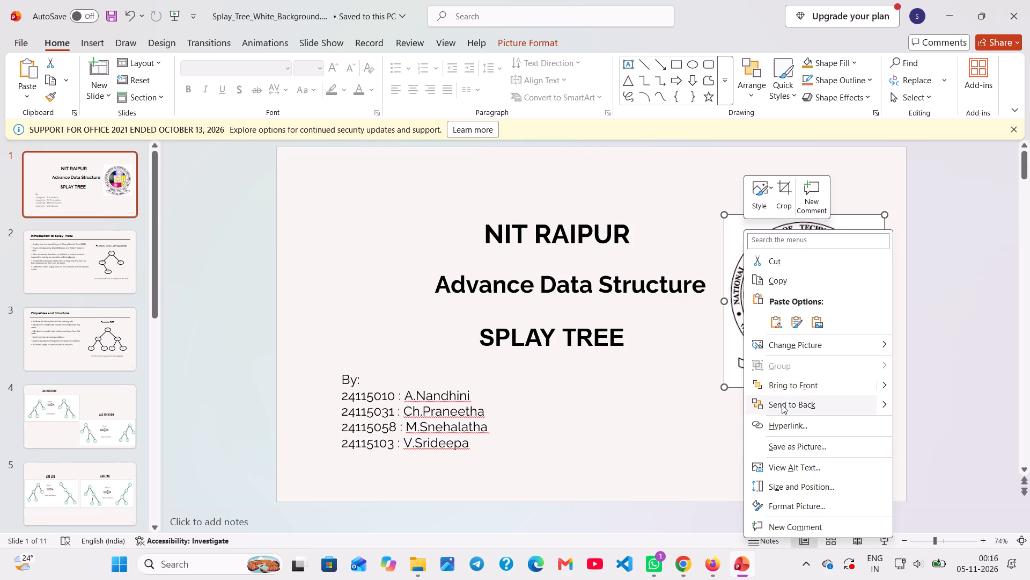
{"action": "left_click", "coordinate": [681, 441]}
Move the "By:" author list on the title slide lower and slightly left, toward the slide's bottom-left corner.
{"action": "left_click", "coordinate": [550, 239]}
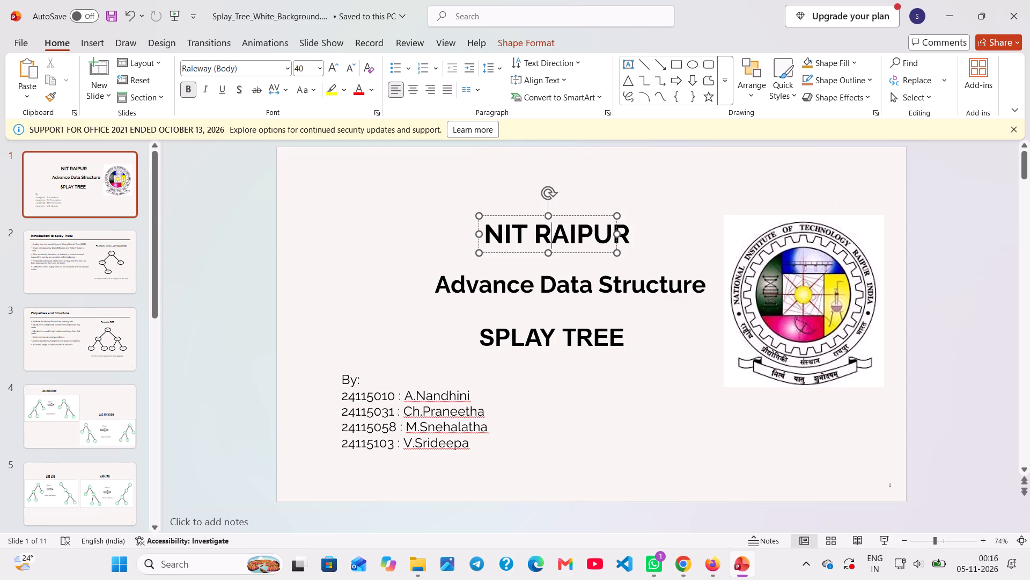
{"action": "left_click", "coordinate": [371, 419]}
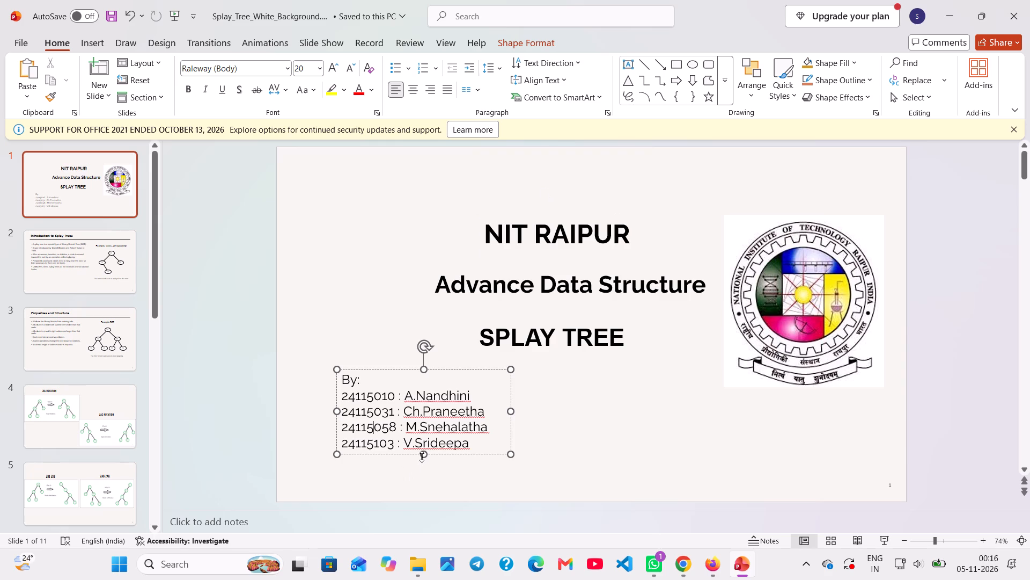
{"action": "left_click", "coordinate": [420, 454]}
{"action": "left_click_drag", "start_coordinate": [411, 370], "coordinate": [413, 393]}
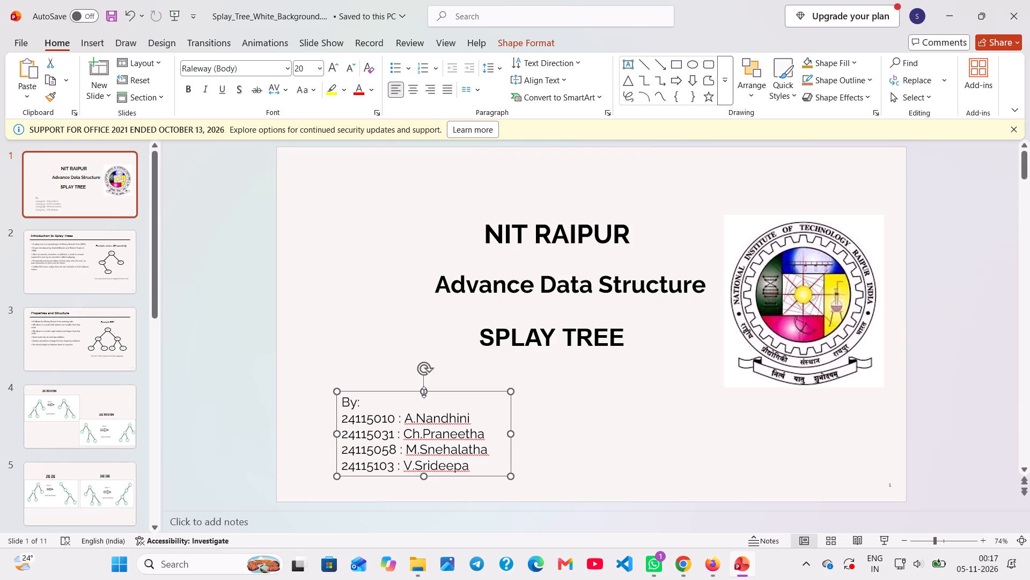
{"action": "left_click_drag", "start_coordinate": [412, 390], "coordinate": [377, 396]}
Move the "SPLAY TREE" heading down and slightly left, to just above the author list.
{"action": "left_click", "coordinate": [565, 355]}
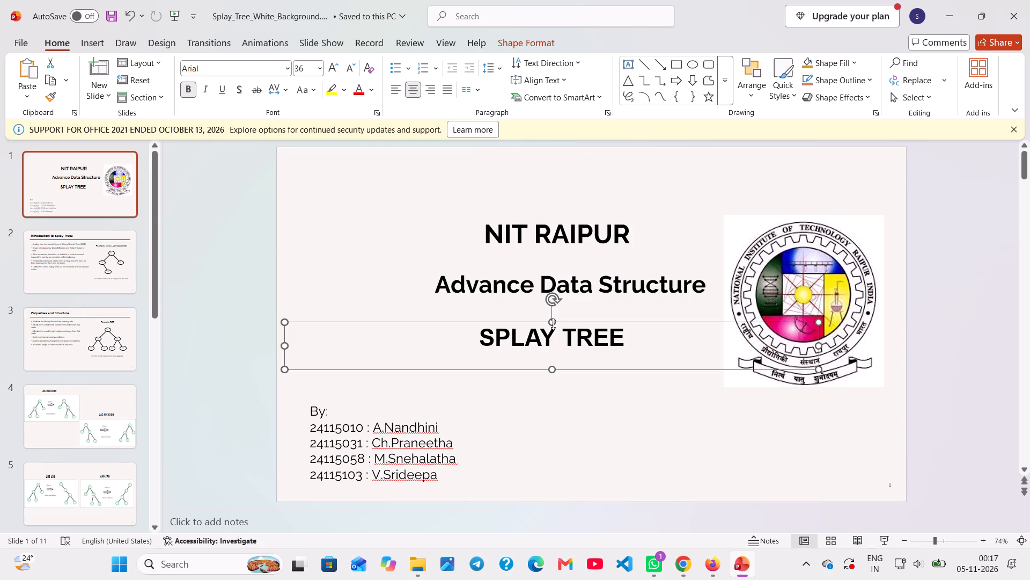
{"action": "left_click_drag", "start_coordinate": [553, 323], "coordinate": [555, 342]}
{"action": "left_click_drag", "start_coordinate": [525, 322], "coordinate": [524, 332]}
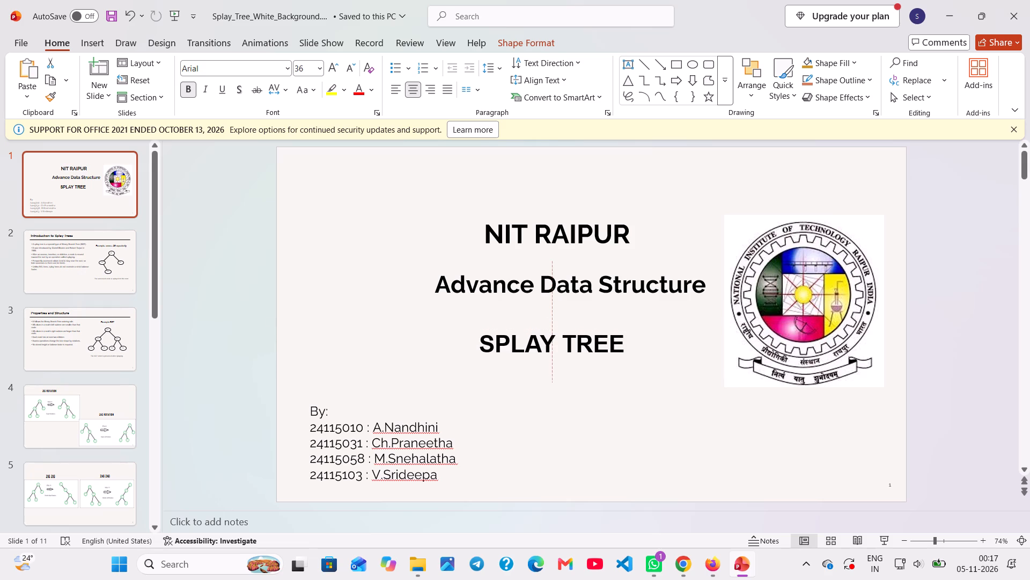
{"action": "left_click_drag", "start_coordinate": [524, 332], "coordinate": [501, 350]}
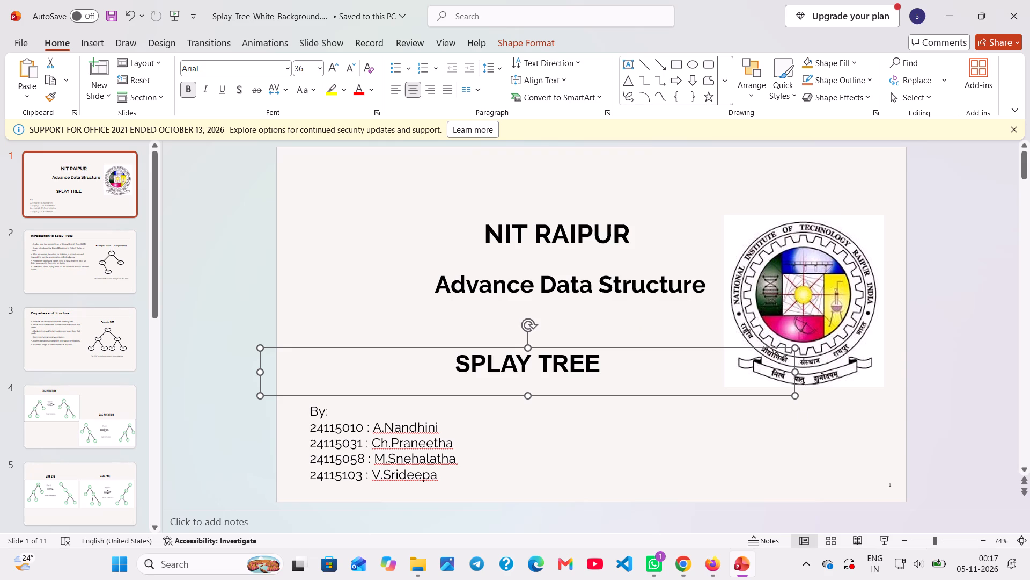
Nudge the logo slightly left, close to the end of the "Advance Data Structure" heading.
{"action": "left_click_drag", "start_coordinate": [799, 373], "coordinate": [804, 373]}
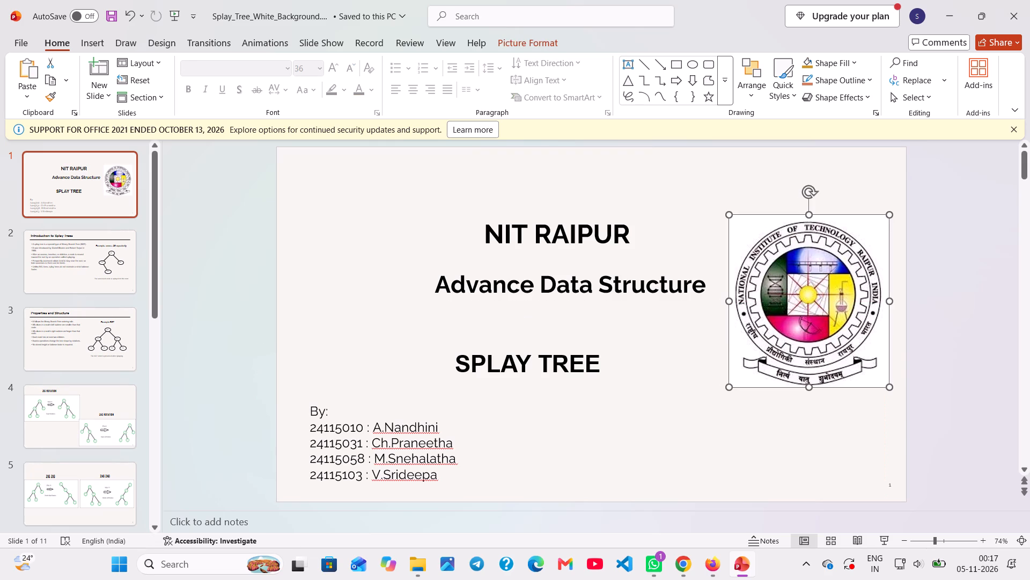
{"action": "left_click", "coordinate": [574, 368]}
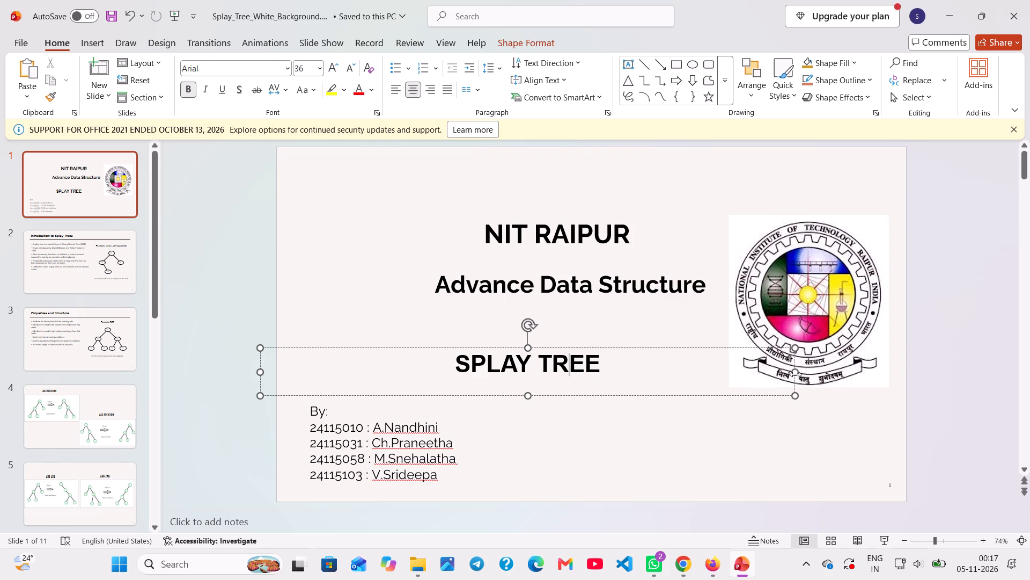
{"action": "left_click_drag", "start_coordinate": [786, 372], "coordinate": [773, 374]}
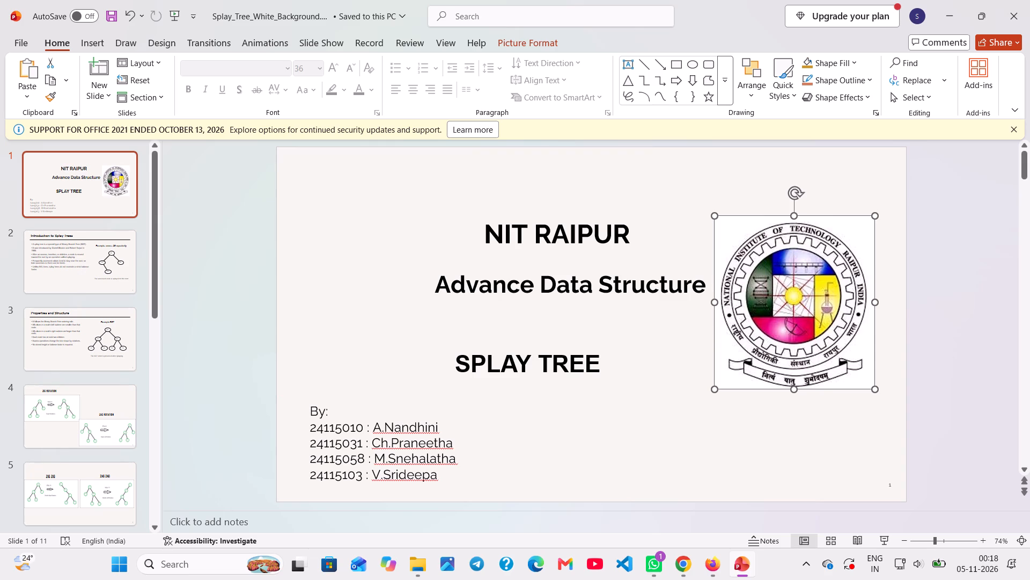
Narrow the "SPLAY TREE" text box from its left side and shift it left, clear of the logo.
{"action": "left_click", "coordinate": [539, 367]}
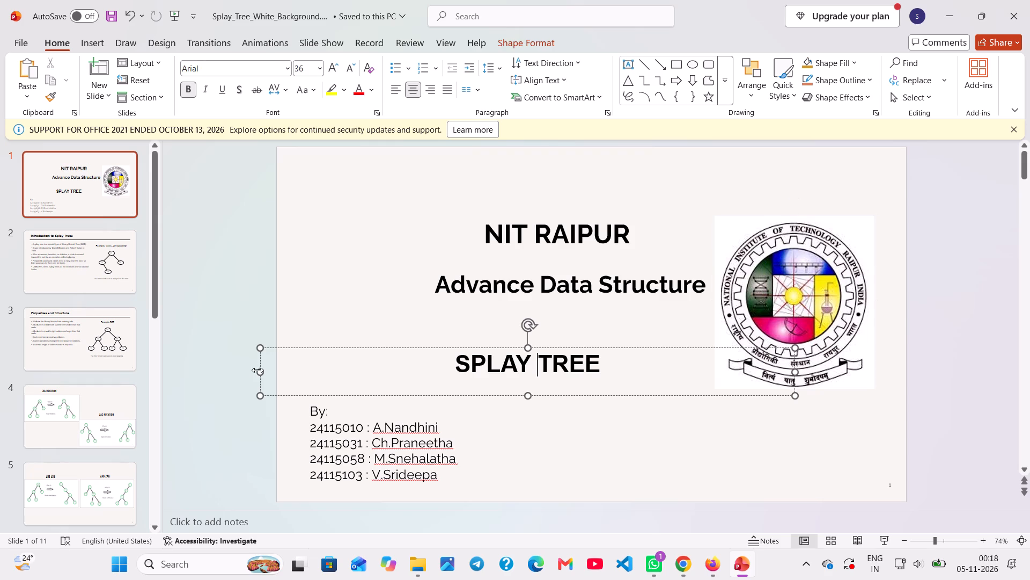
{"action": "left_click_drag", "start_coordinate": [259, 371], "coordinate": [430, 369]}
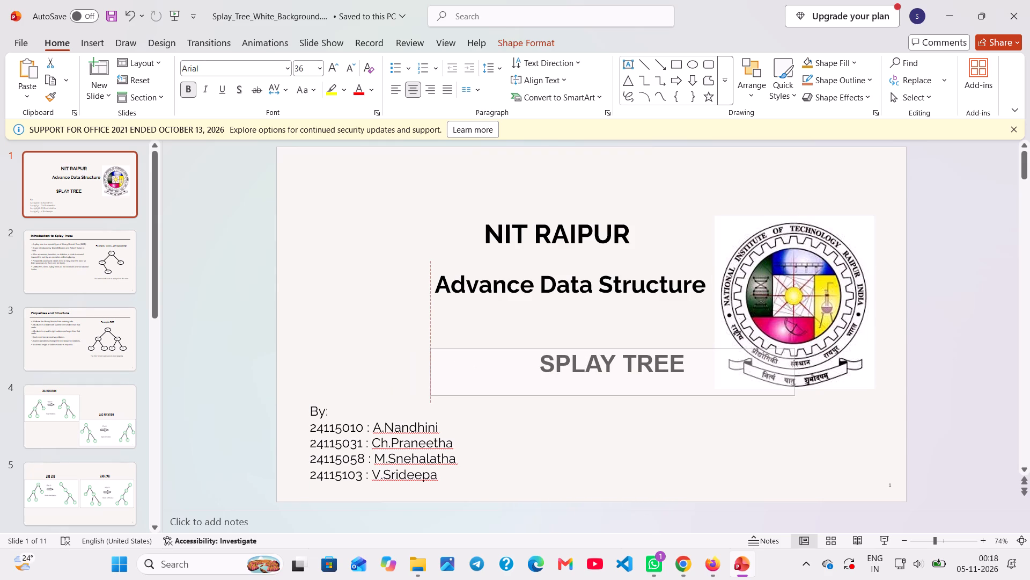
{"action": "left_click_drag", "start_coordinate": [430, 369], "coordinate": [428, 369]}
{"action": "left_click_drag", "start_coordinate": [476, 365], "coordinate": [374, 363]}
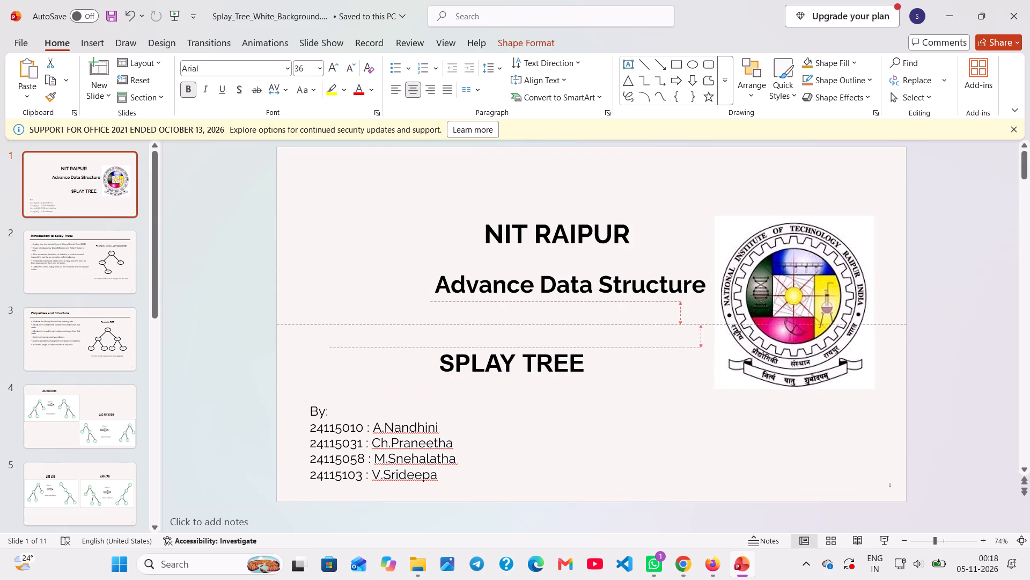
{"action": "left_click_drag", "start_coordinate": [374, 363], "coordinate": [372, 366]}
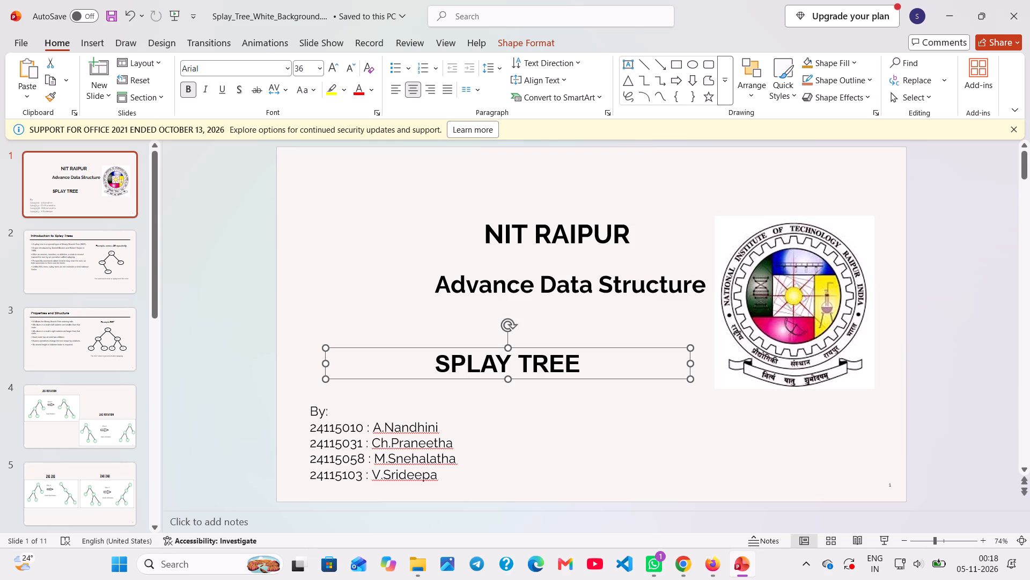
Widen the "Advance Data Structure" text box on both sides so the heading fits on one line.
{"action": "left_click", "coordinate": [512, 284]}
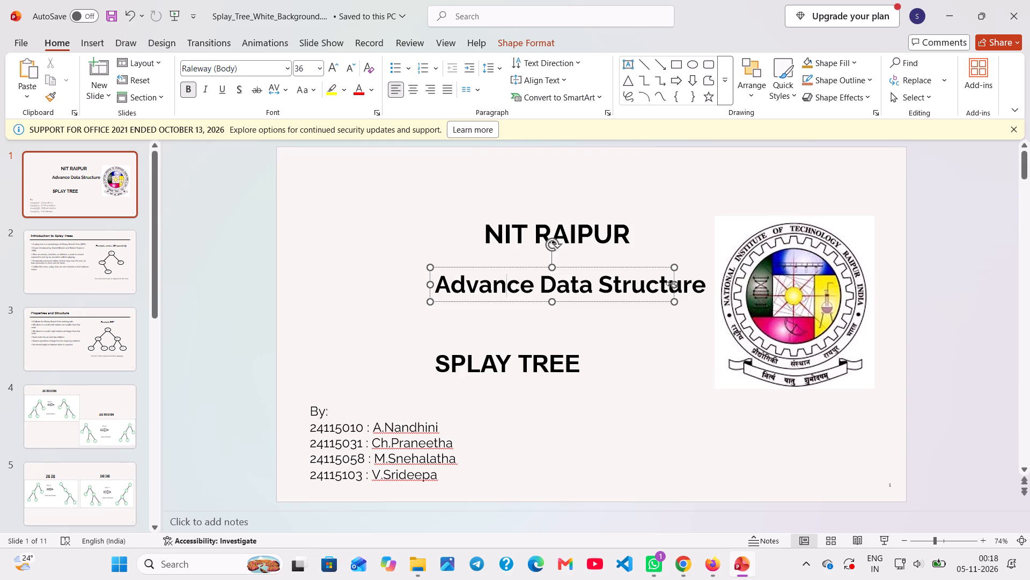
{"action": "left_click_drag", "start_coordinate": [672, 284], "coordinate": [707, 286]}
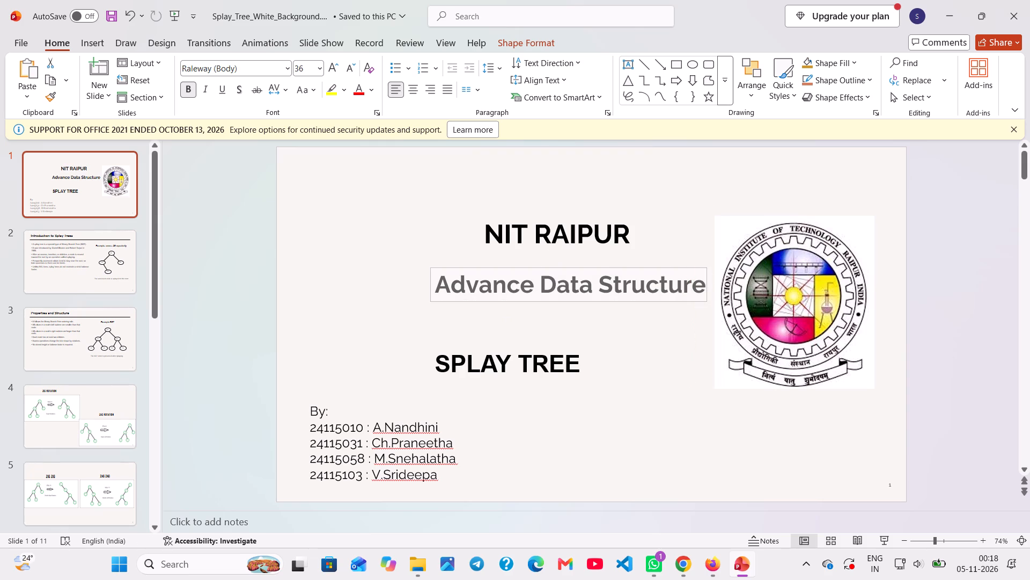
{"action": "left_click_drag", "start_coordinate": [707, 286], "coordinate": [707, 286]}
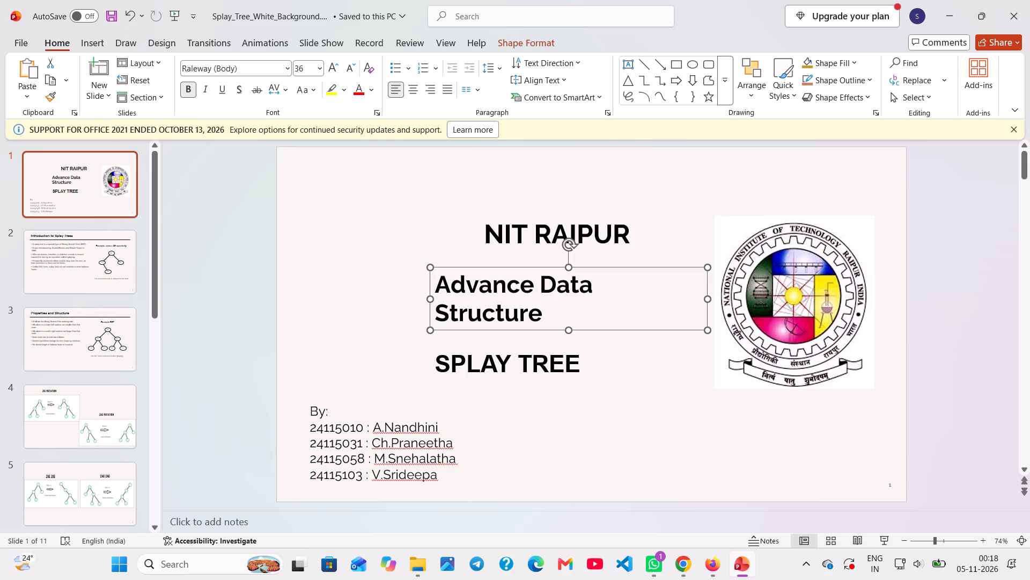
{"action": "left_click_drag", "start_coordinate": [430, 298], "coordinate": [418, 304]}
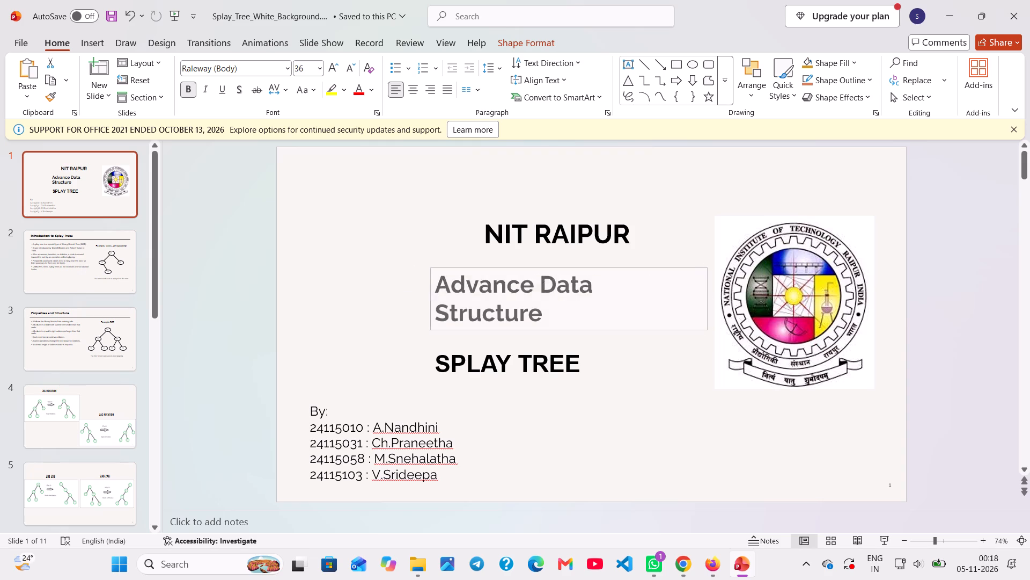
{"action": "left_click_drag", "start_coordinate": [418, 304], "coordinate": [394, 308]}
{"action": "left_click_drag", "start_coordinate": [468, 295], "coordinate": [469, 294]}
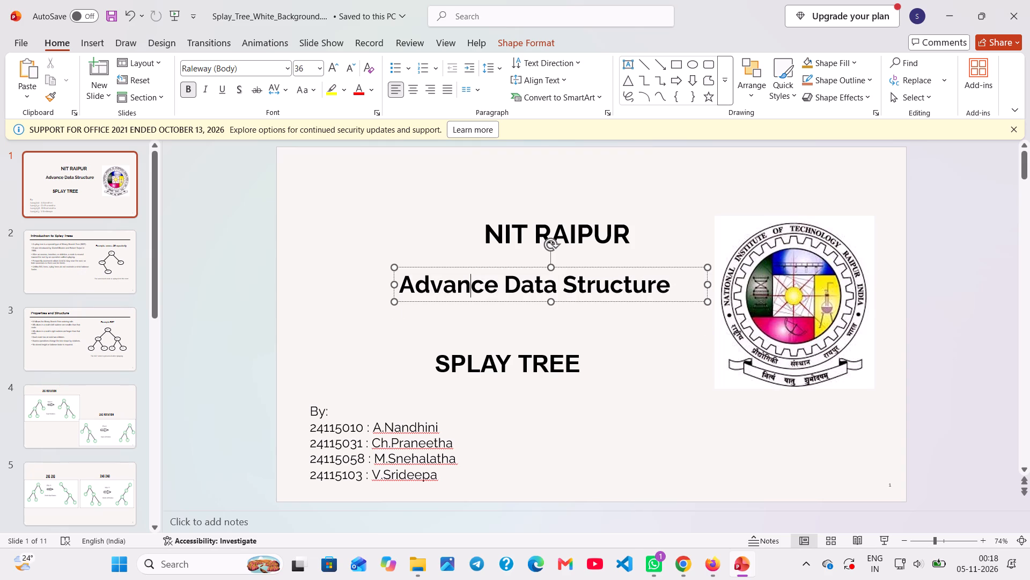
{"action": "left_click_drag", "start_coordinate": [469, 294], "coordinate": [481, 292]}
Move the "Advance Data Structure" heading down to just above "SPLAY TREE" and shift it slightly right.
{"action": "left_click", "coordinate": [455, 267]}
{"action": "left_click_drag", "start_coordinate": [455, 267], "coordinate": [452, 314]}
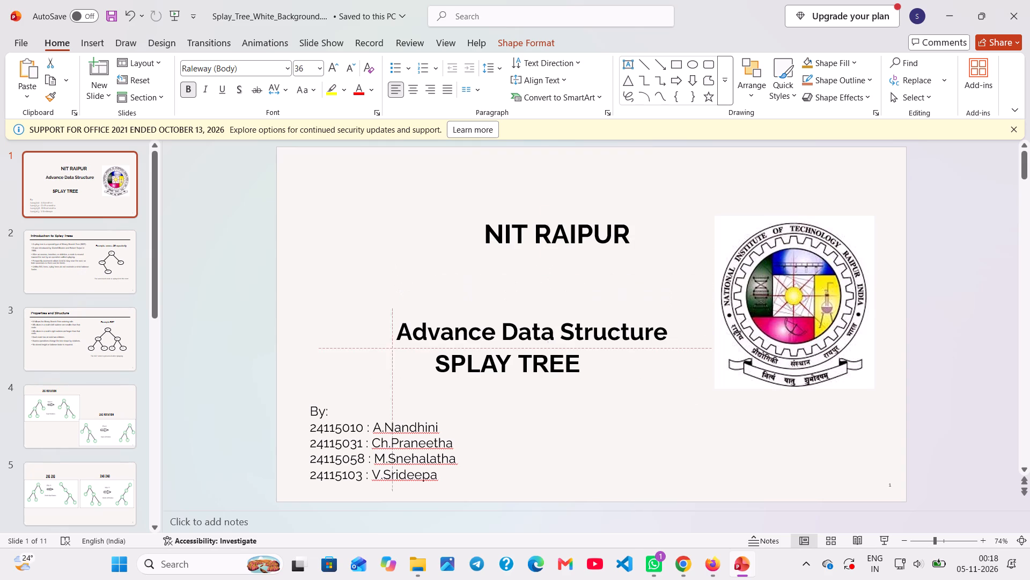
{"action": "left_click_drag", "start_coordinate": [452, 314], "coordinate": [451, 309]}
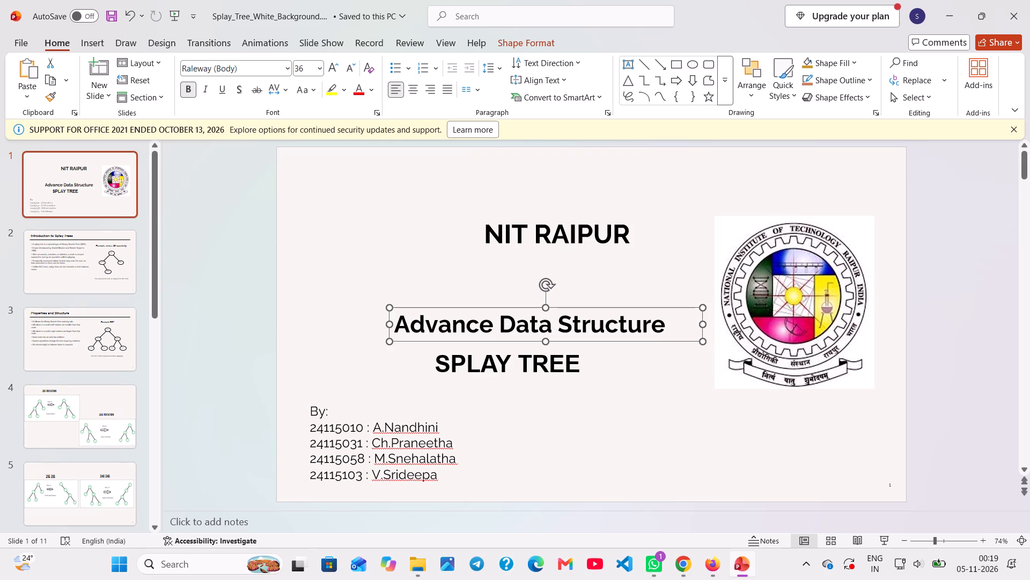
{"action": "left_click", "coordinate": [470, 366]}
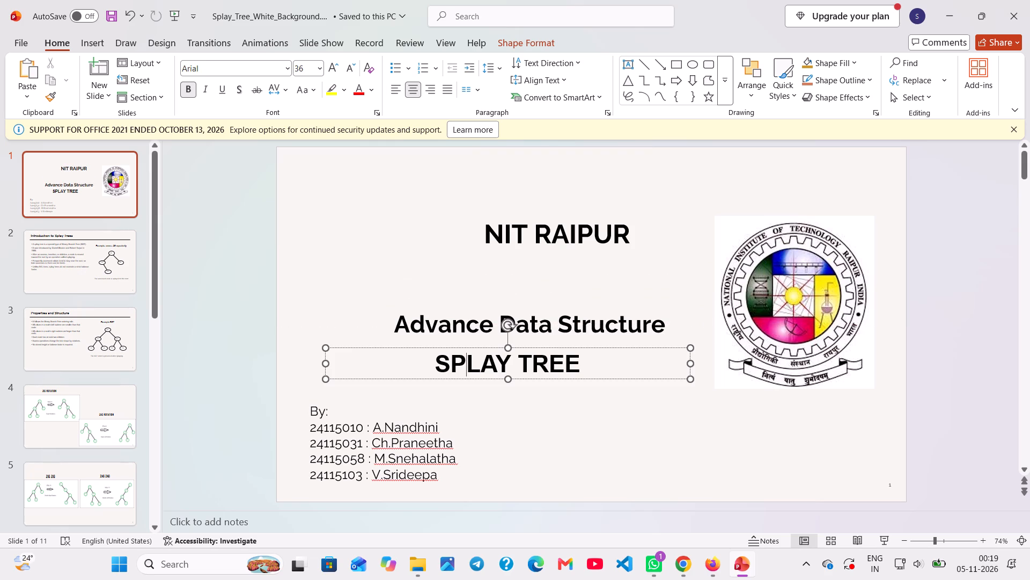
{"action": "left_click_drag", "start_coordinate": [497, 344], "coordinate": [511, 345]}
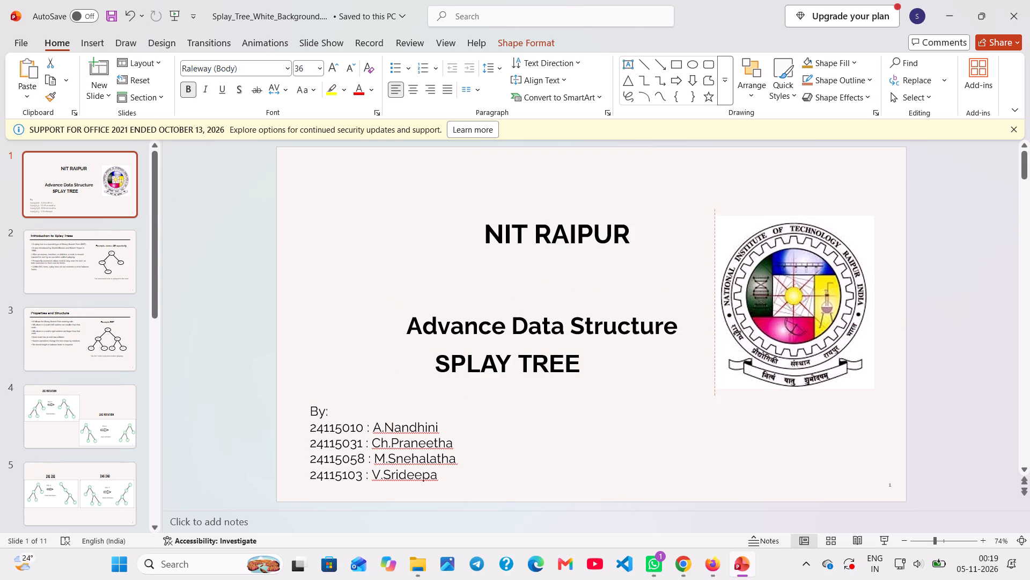
{"action": "left_click_drag", "start_coordinate": [511, 345], "coordinate": [511, 344]}
Shift the "SPLAY TREE" heading slightly right so it sits roughly centred beneath "Advance Data Structure".
{"action": "left_click", "coordinate": [508, 367]}
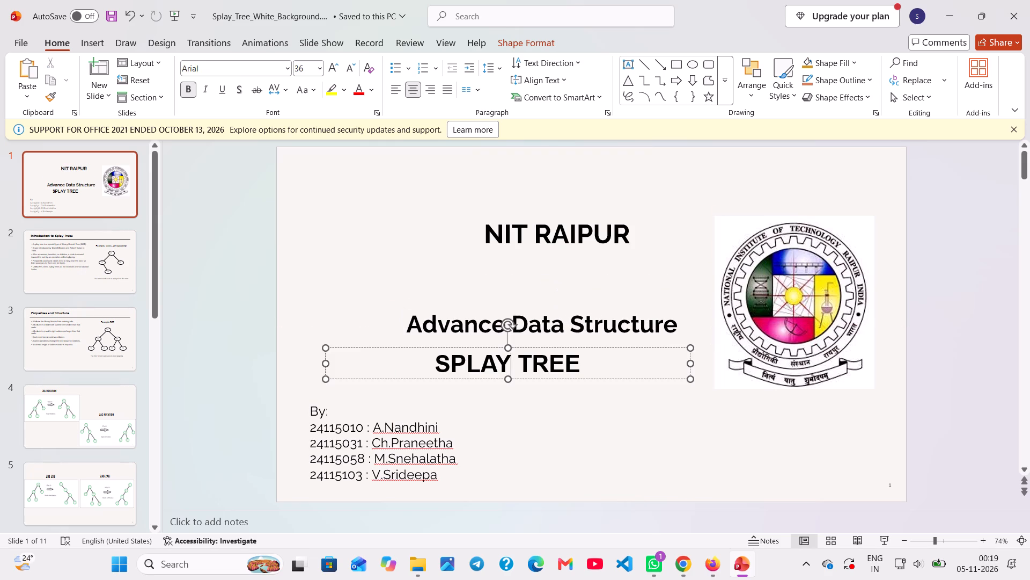
{"action": "left_click_drag", "start_coordinate": [492, 346], "coordinate": [516, 346]}
Move the "NIT RAIPUR" heading down to just above "Advance Data Structure" and slightly left, roughly centred over it.
{"action": "left_click", "coordinate": [552, 236]}
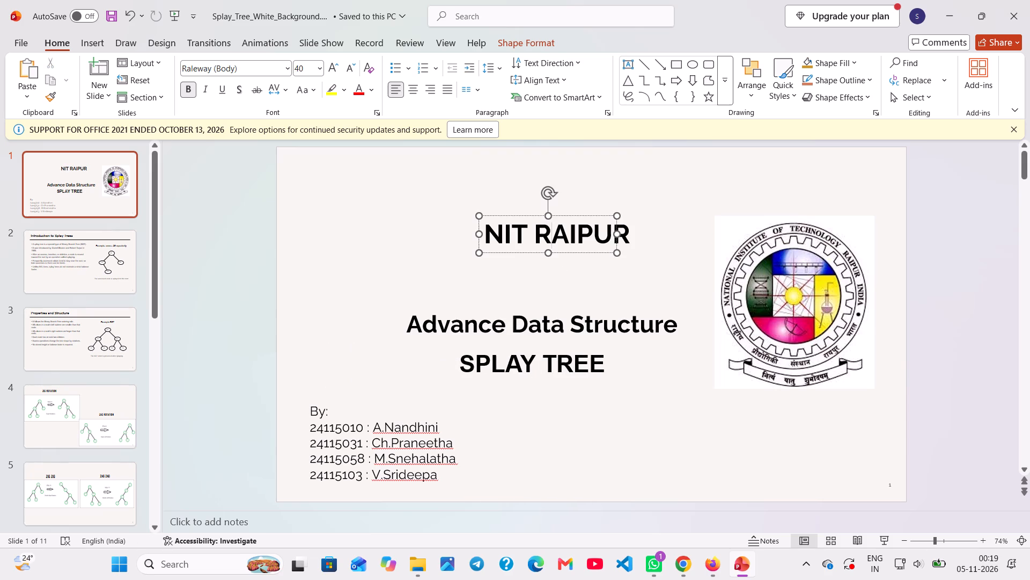
{"action": "left_click_drag", "start_coordinate": [533, 215], "coordinate": [525, 242]}
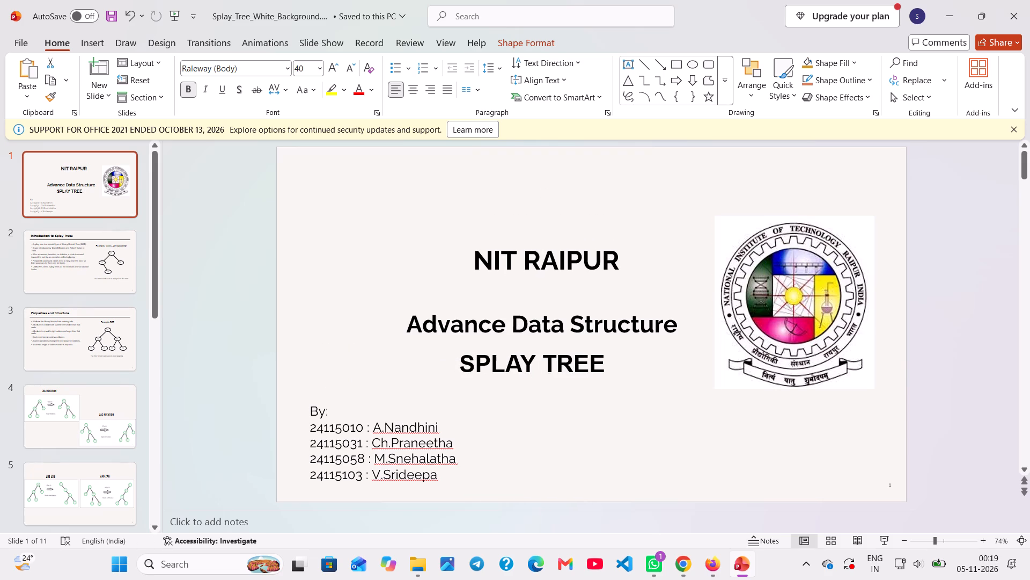
{"action": "left_click_drag", "start_coordinate": [525, 242], "coordinate": [514, 269]}
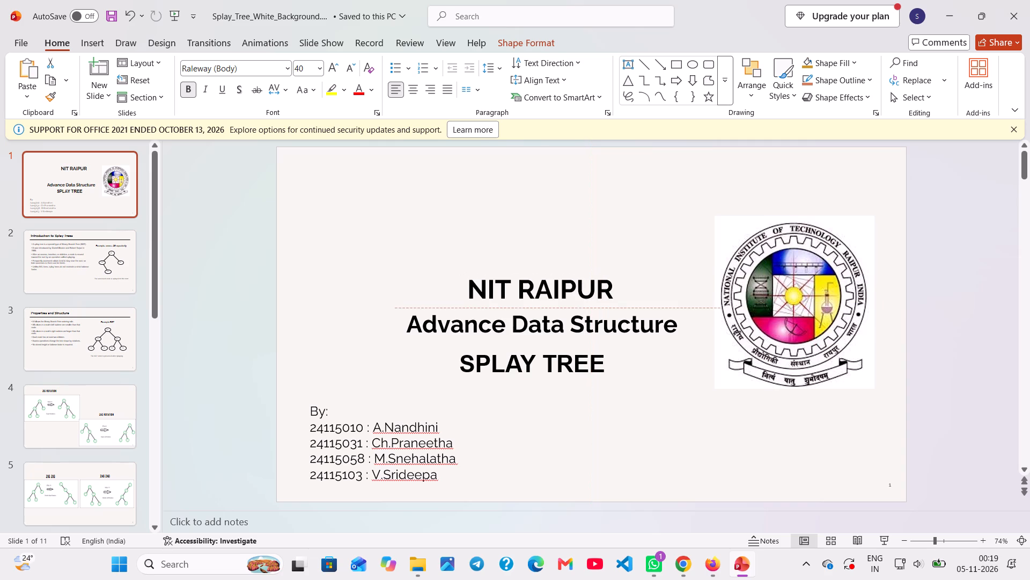
{"action": "left_click_drag", "start_coordinate": [514, 269], "coordinate": [514, 268]}
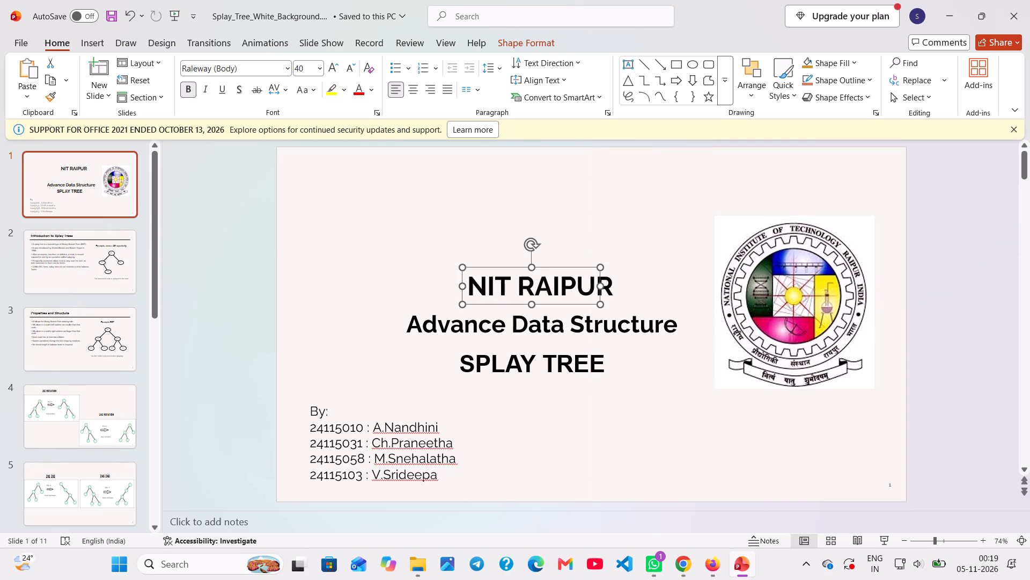
{"action": "left_click", "coordinate": [680, 206]}
Shrink the logo proportionally to about half its size and place it near the slide's top edge, centred above "NIT RAIPUR".
{"action": "left_click", "coordinate": [770, 272]}
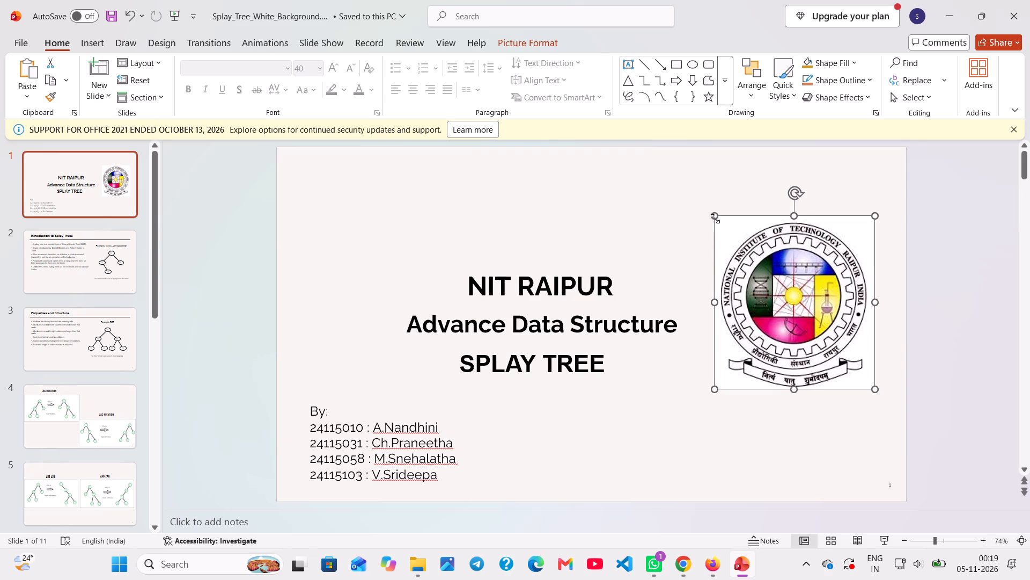
{"action": "left_click_drag", "start_coordinate": [713, 215], "coordinate": [777, 274]}
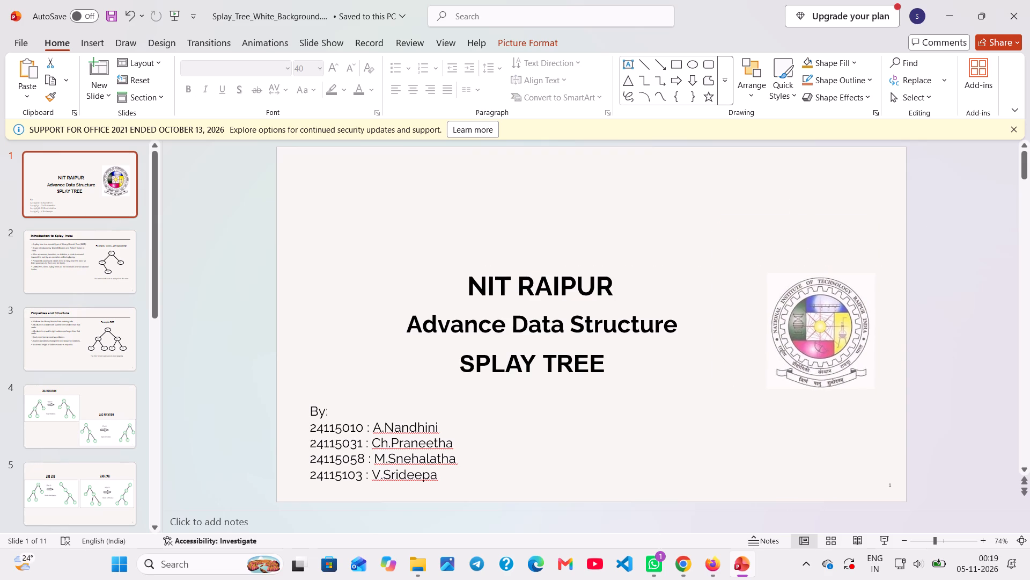
{"action": "left_click_drag", "start_coordinate": [777, 274], "coordinate": [777, 274]}
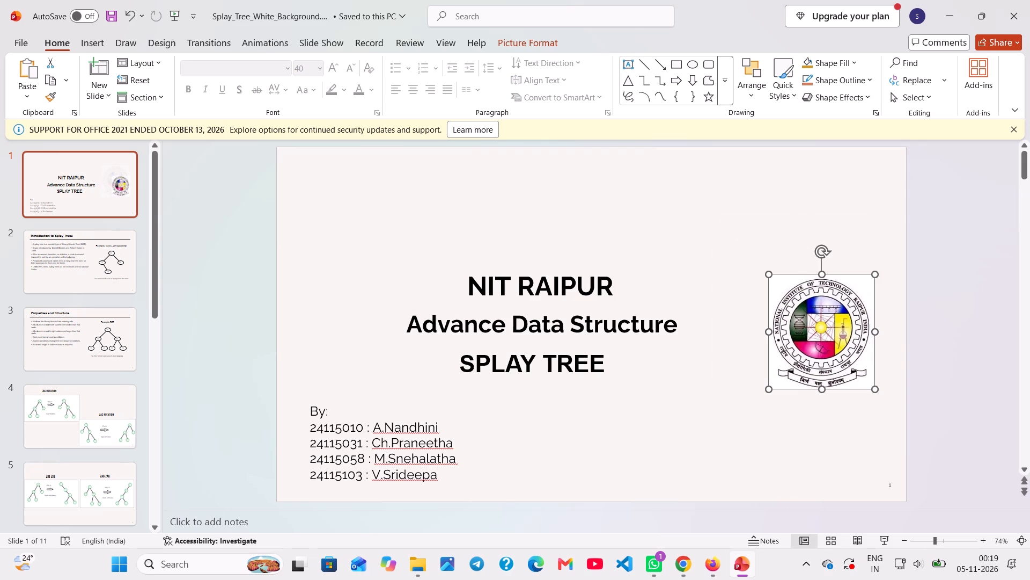
{"action": "left_click_drag", "start_coordinate": [813, 301], "coordinate": [554, 173]}
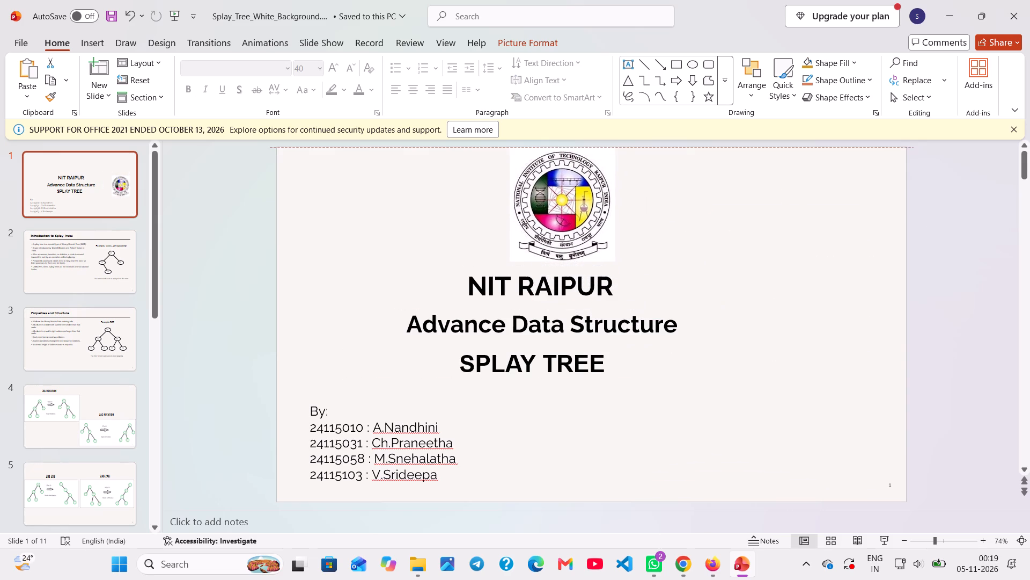
{"action": "left_click_drag", "start_coordinate": [554, 173], "coordinate": [554, 175]}
{"action": "left_click_drag", "start_coordinate": [509, 151], "coordinate": [536, 183]}
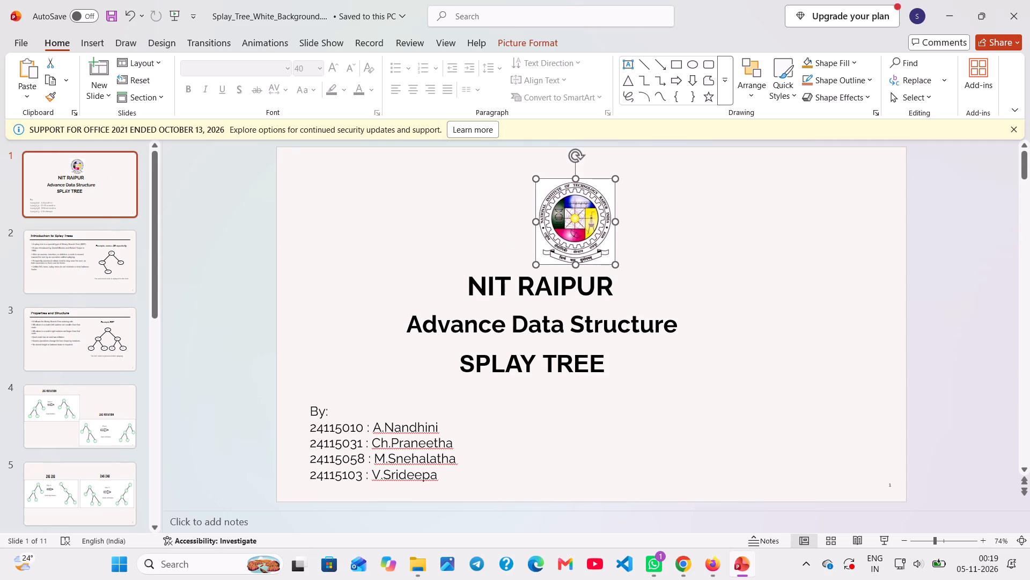
{"action": "left_click_drag", "start_coordinate": [563, 204], "coordinate": [531, 190]}
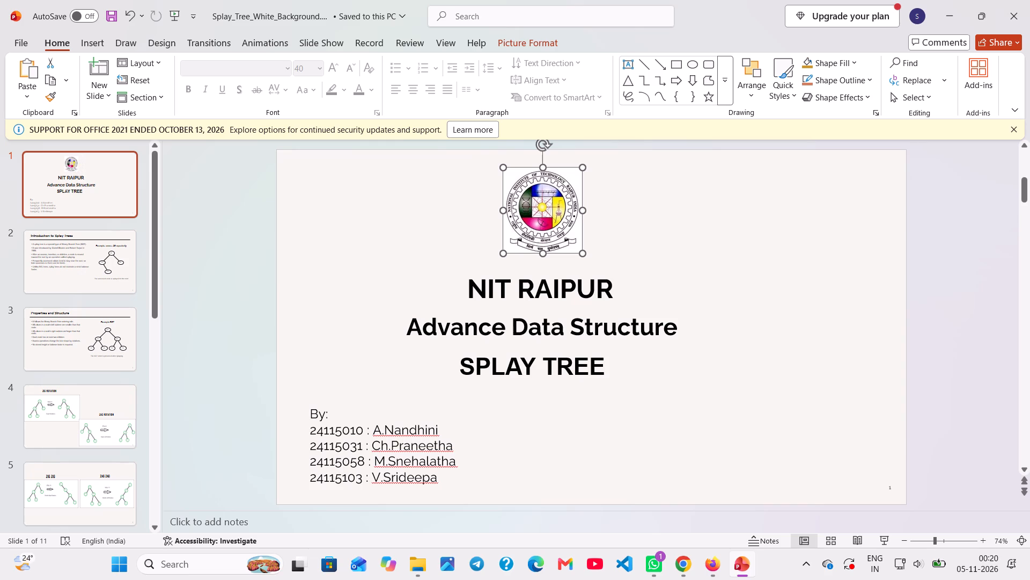
Shift the "NIT RAIPUR" heading slightly right, closer to the slide's centre, keeping its height on the slide.
{"action": "left_click", "coordinate": [466, 288]}
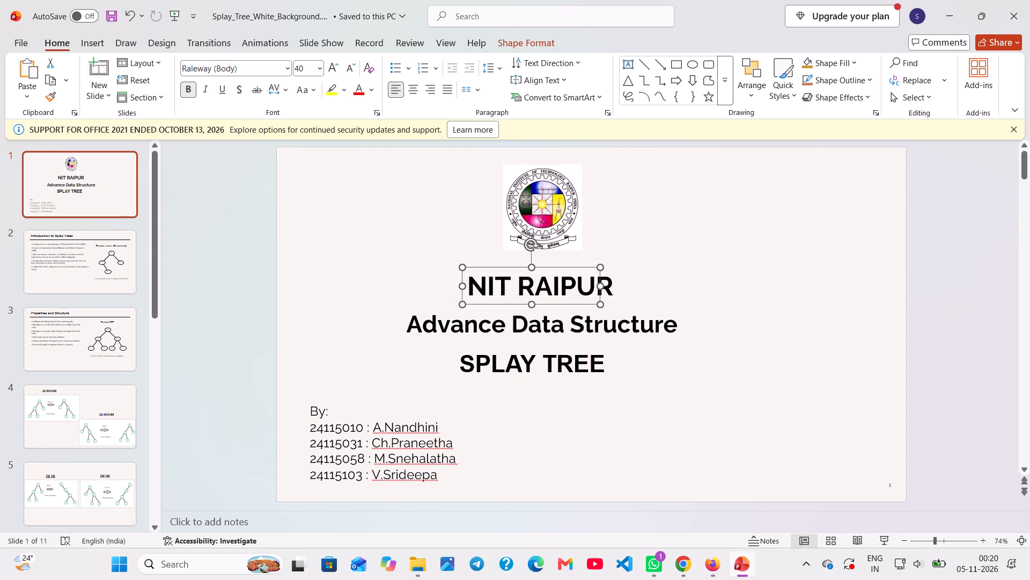
{"action": "left_click_drag", "start_coordinate": [462, 295], "coordinate": [487, 294]}
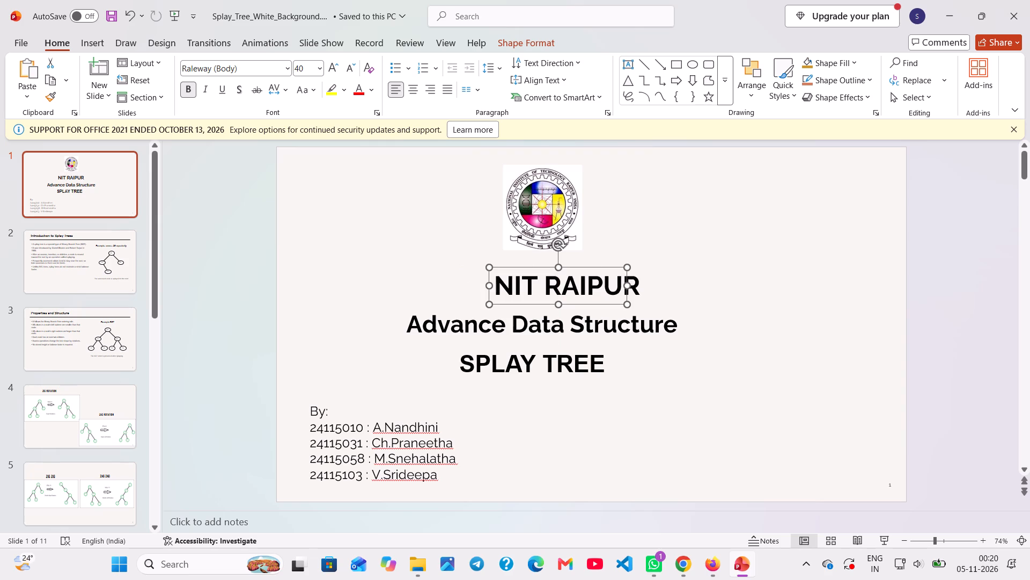
Shift the "Advance Data Structure" heading slightly right so it is roughly centred beneath "NIT RAIPUR".
{"action": "left_click", "coordinate": [411, 321]}
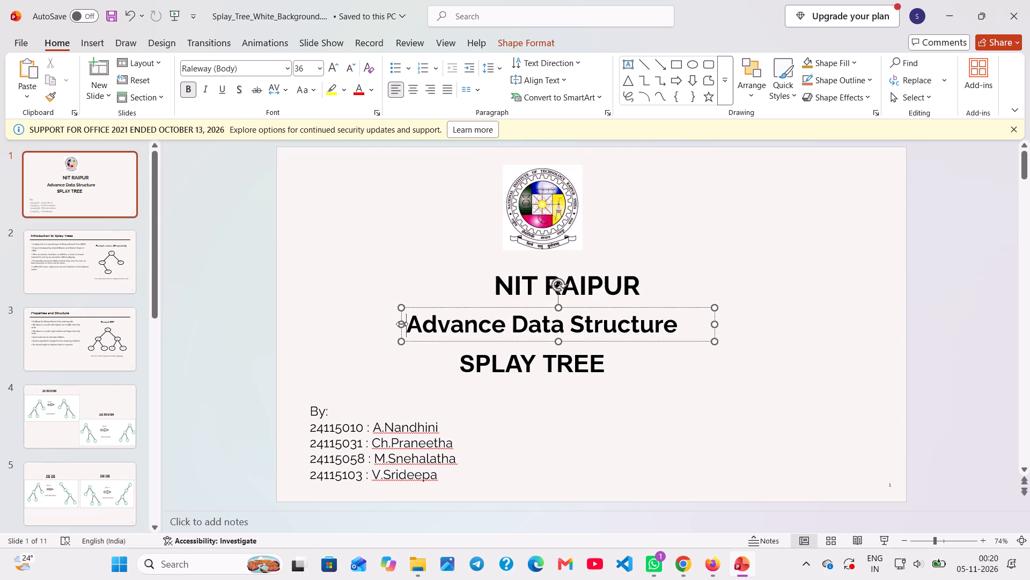
{"action": "left_click_drag", "start_coordinate": [402, 317], "coordinate": [424, 318]}
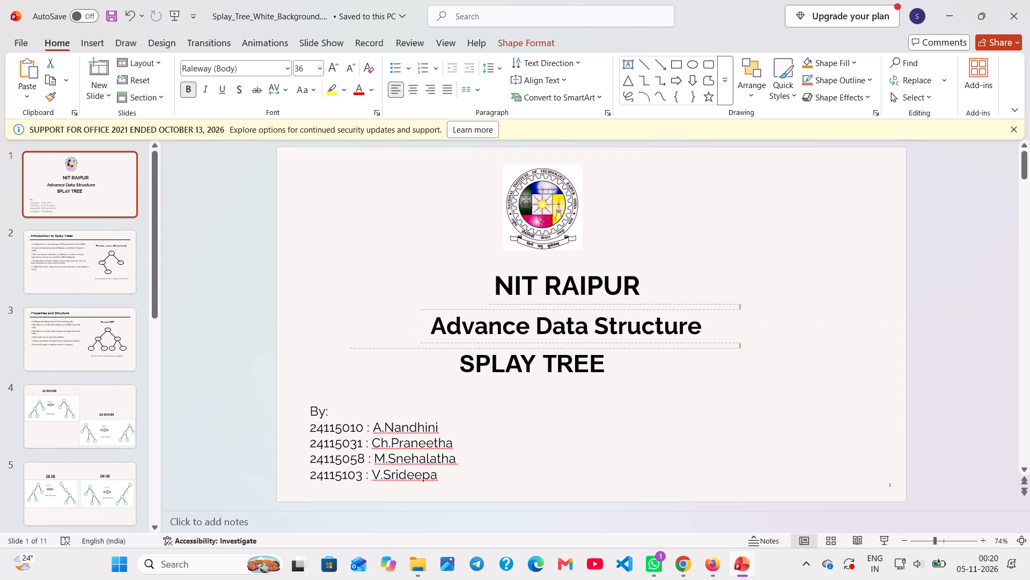
{"action": "left_click_drag", "start_coordinate": [424, 318], "coordinate": [430, 317]}
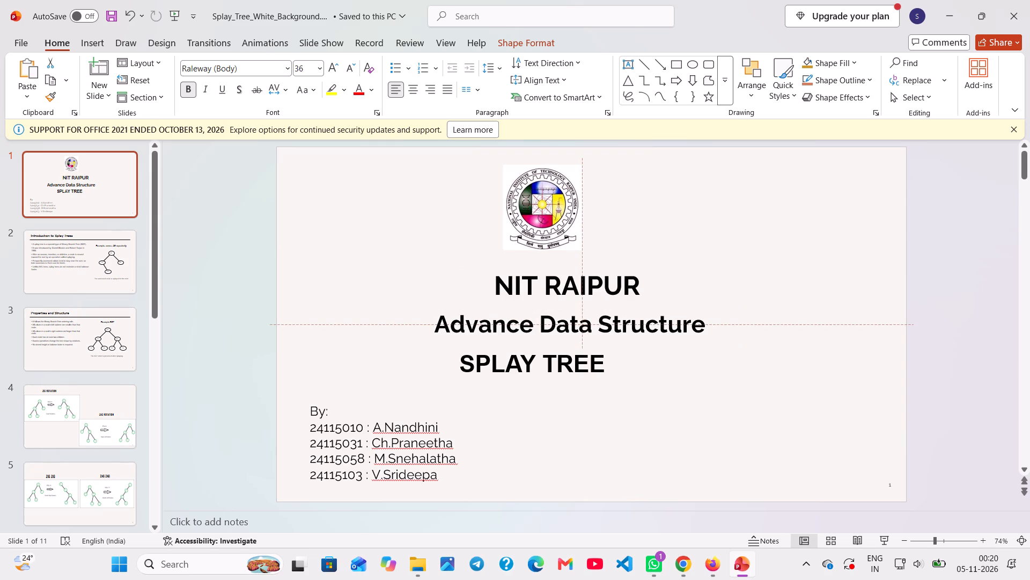
{"action": "left_click_drag", "start_coordinate": [430, 317], "coordinate": [431, 317]}
{"action": "left_click", "coordinate": [514, 427]}
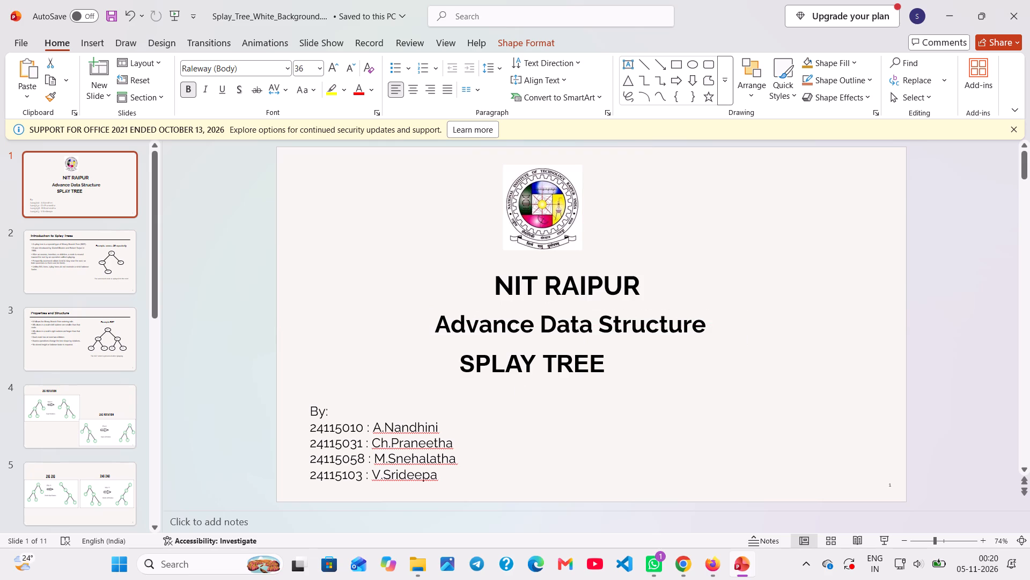
Move the logo slightly right so it is centred above the "NIT RAIPUR" heading, and deselect it.
{"action": "left_click_drag", "start_coordinate": [541, 224], "coordinate": [560, 229]}
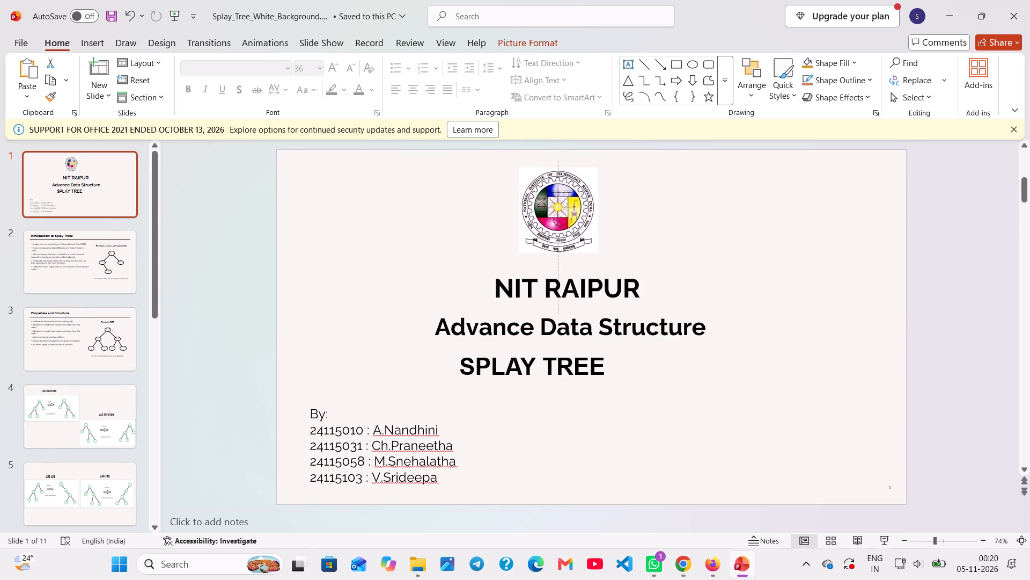
{"action": "left_click_drag", "start_coordinate": [560, 229], "coordinate": [564, 229]}
{"action": "left_click", "coordinate": [769, 366]}
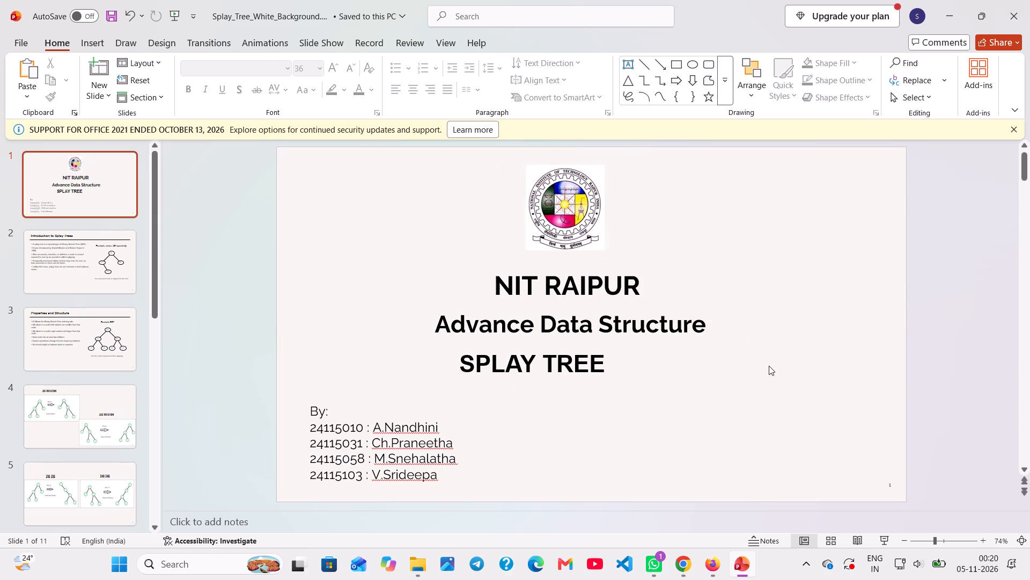
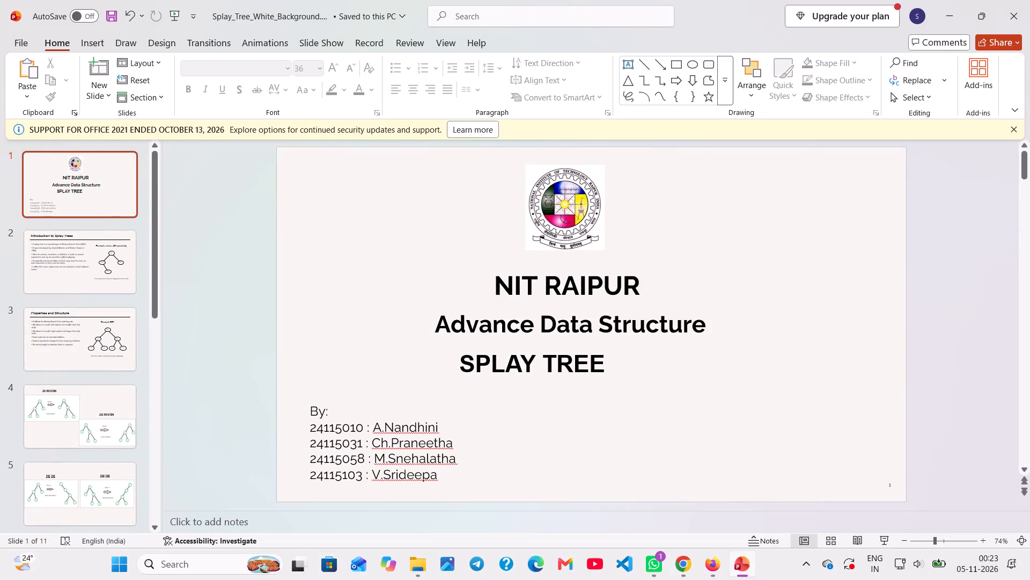
Shift the "SPLAY TREE" heading slightly right so it is roughly centred beneath "Advance Data Structure", keeping its height on the slide.
{"action": "left_click", "coordinate": [523, 366]}
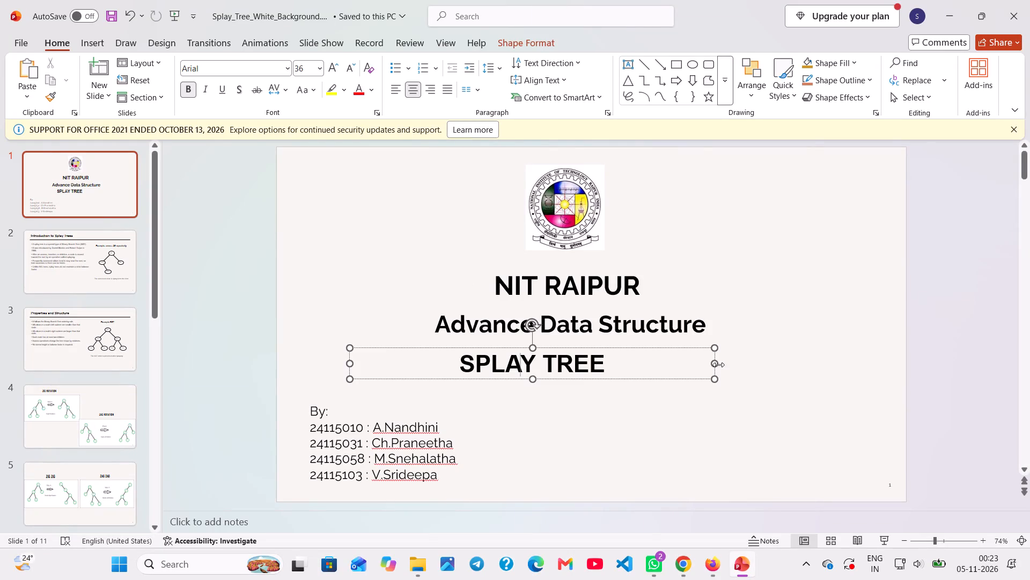
{"action": "left_click_drag", "start_coordinate": [713, 354], "coordinate": [729, 354]}
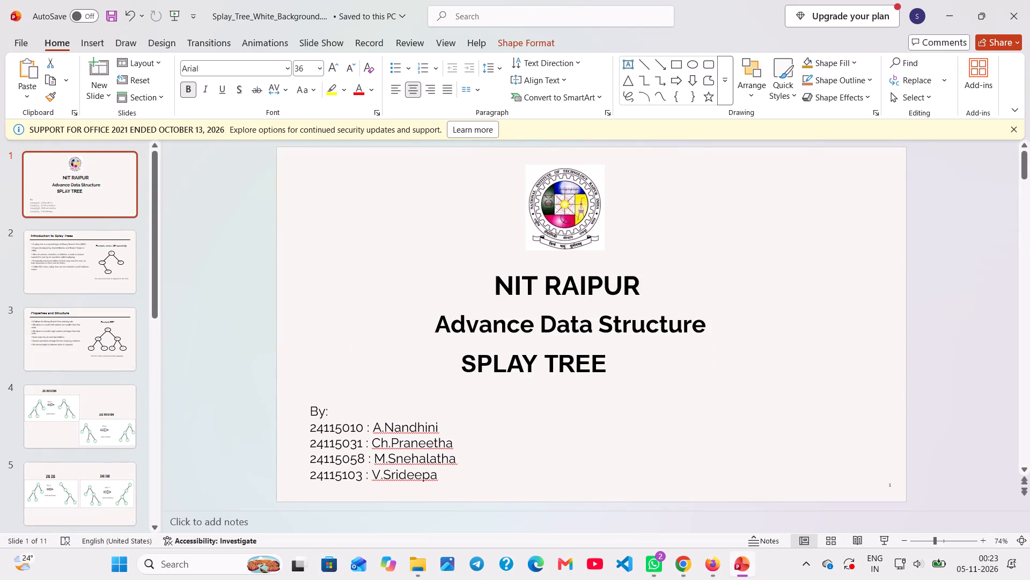
{"action": "left_click_drag", "start_coordinate": [729, 354], "coordinate": [740, 354]}
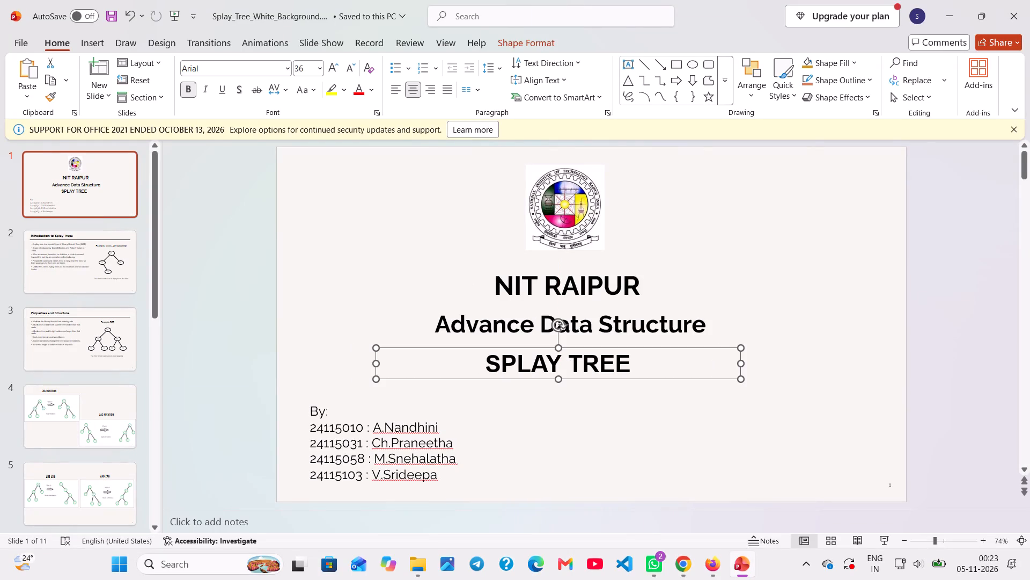
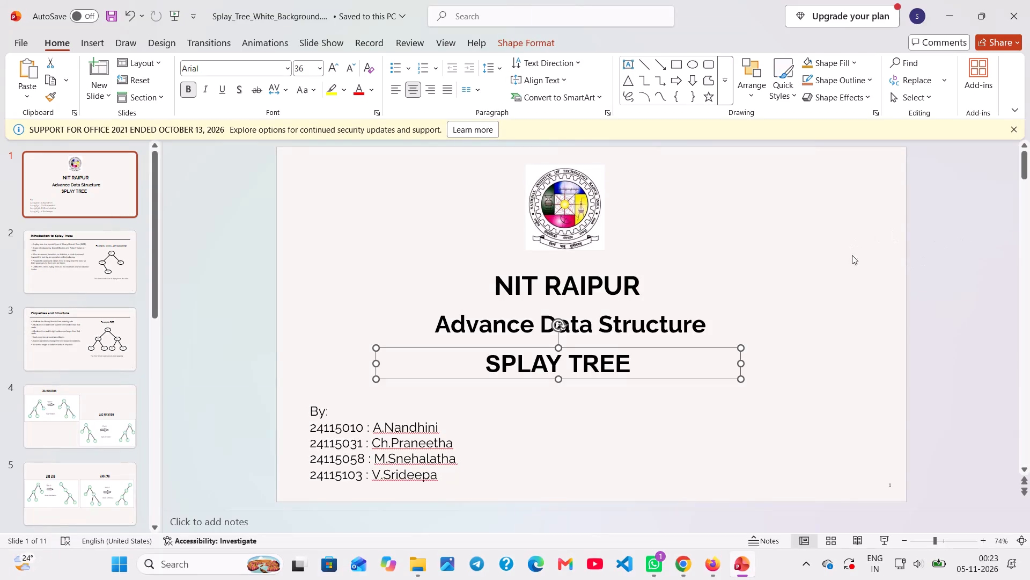
Deselect the "SPLAY TREE" heading on the title slide.
{"action": "left_click", "coordinate": [827, 253]}
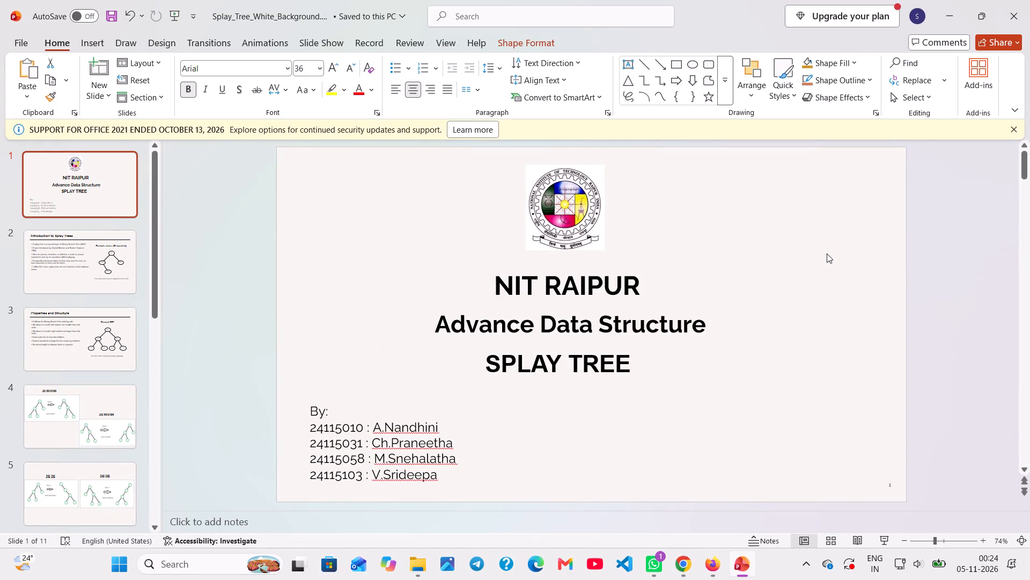
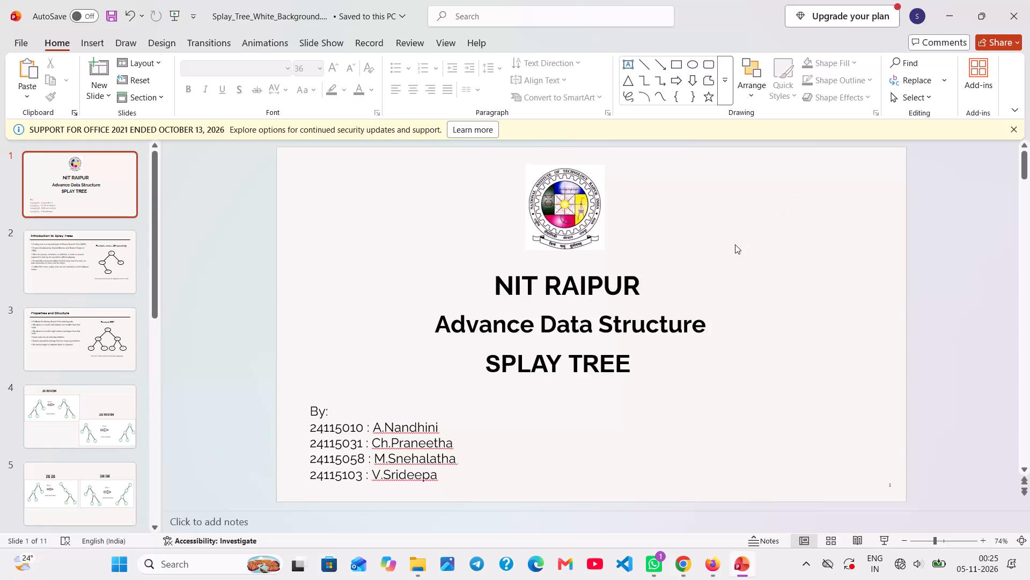
Save a copy of the presentation in the Downloads folder as Splay_Tree_White_Background2.pptx.
{"action": "left_click", "coordinate": [24, 47]}
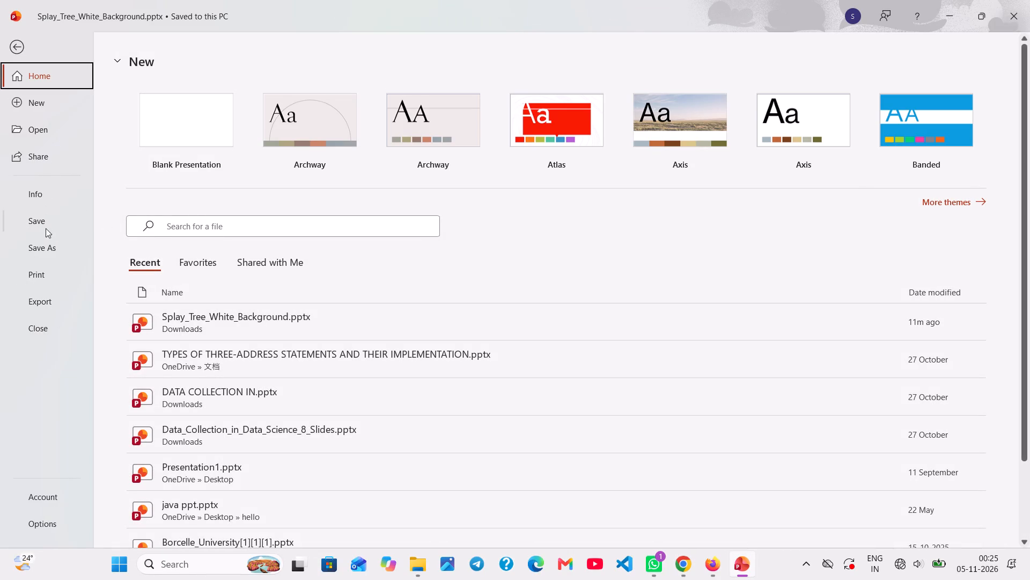
{"action": "left_click", "coordinate": [46, 244]}
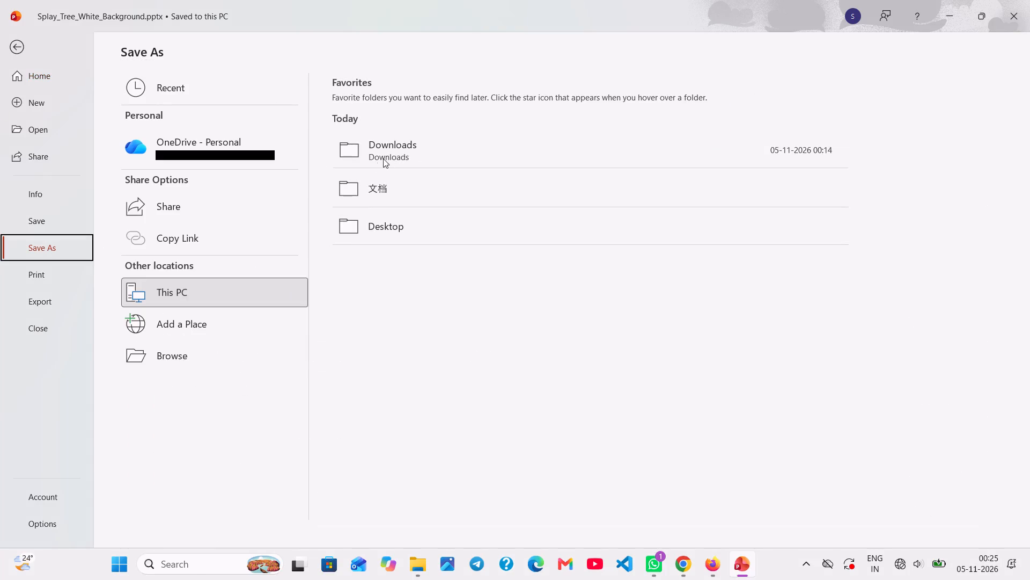
{"action": "left_click", "coordinate": [396, 151]}
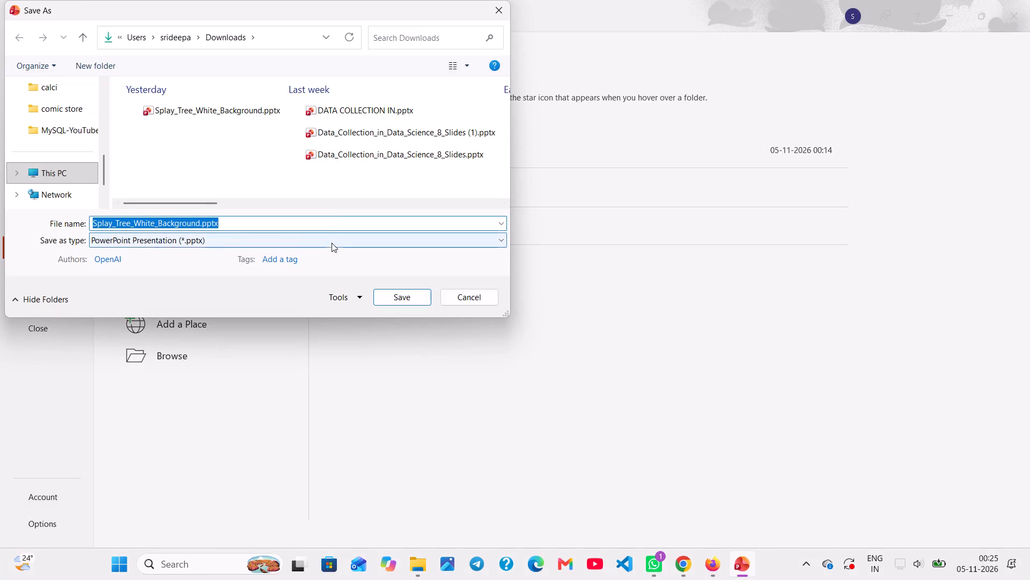
{"action": "left_click", "coordinate": [202, 221]}
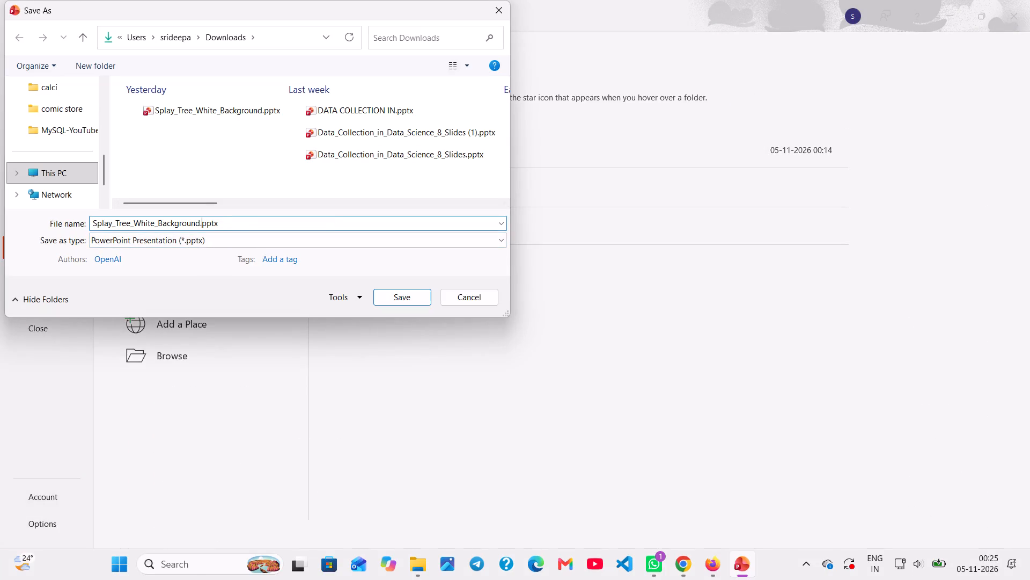
{"action": "left_click", "coordinate": [201, 221]}
{"action": "key", "text": "2"}
{"action": "left_click", "coordinate": [399, 300]}
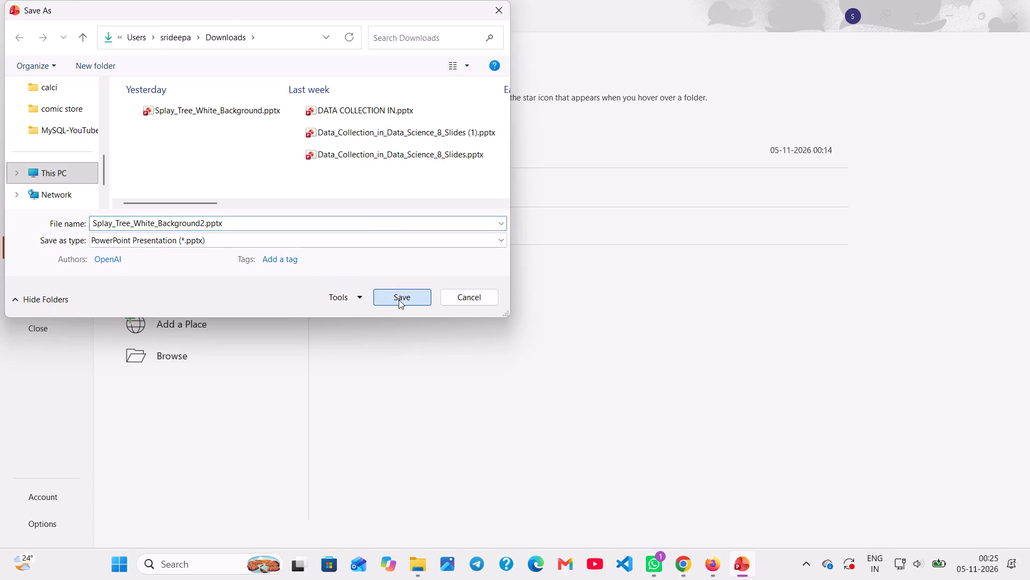
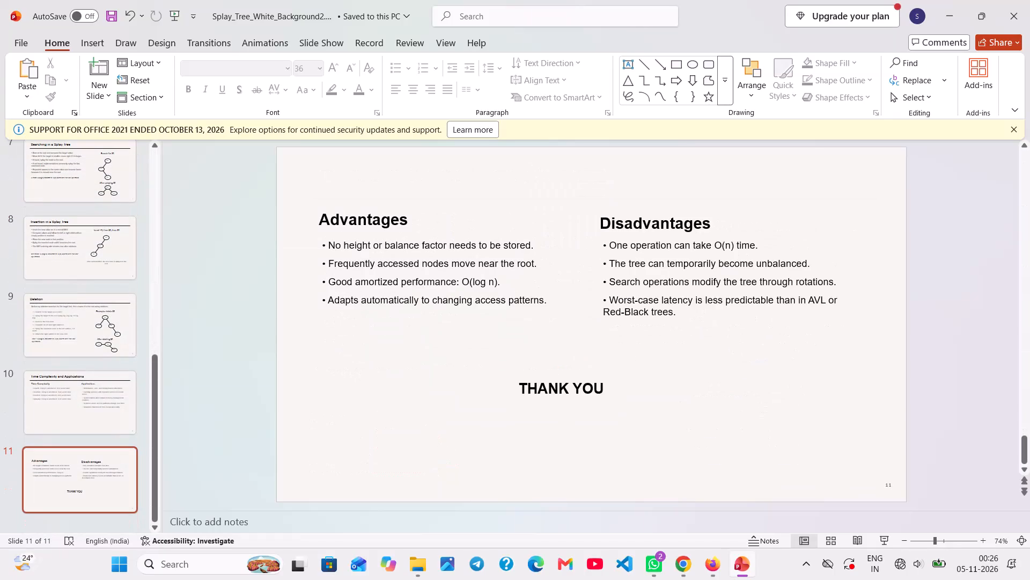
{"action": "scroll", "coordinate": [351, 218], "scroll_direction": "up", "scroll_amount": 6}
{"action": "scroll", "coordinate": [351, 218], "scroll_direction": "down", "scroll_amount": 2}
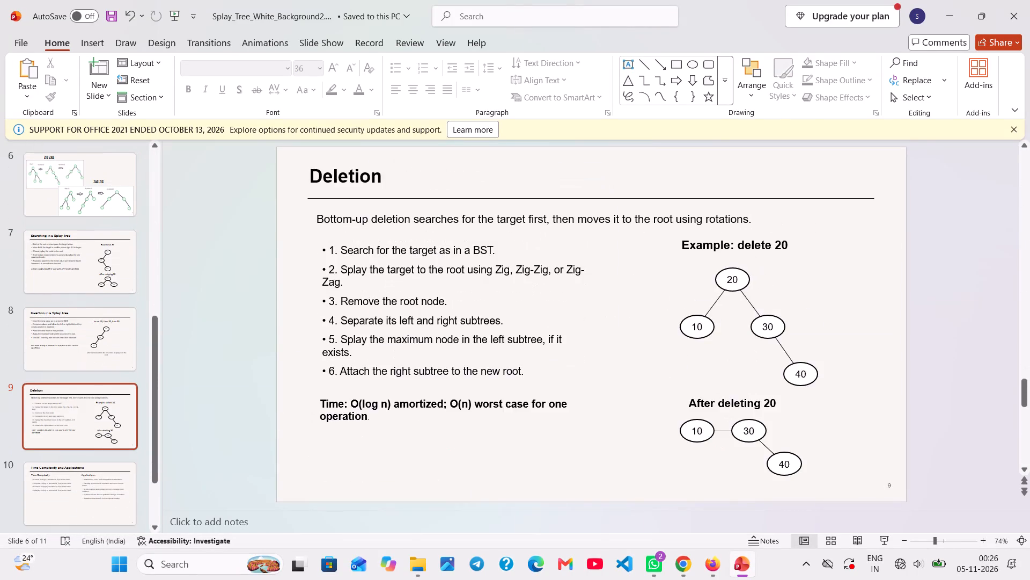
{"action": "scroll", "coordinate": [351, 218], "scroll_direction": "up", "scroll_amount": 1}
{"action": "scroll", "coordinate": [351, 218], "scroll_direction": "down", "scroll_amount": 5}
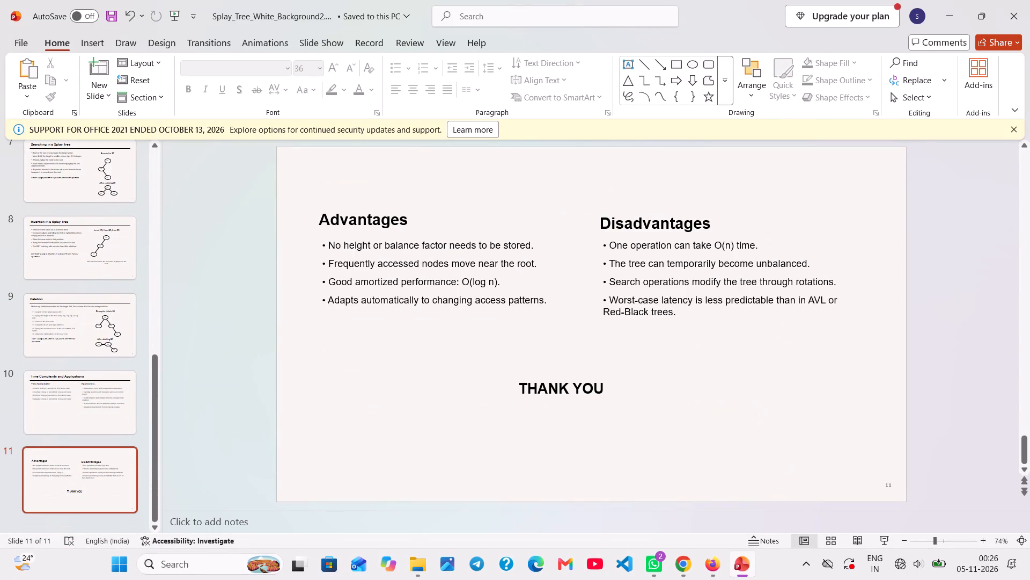